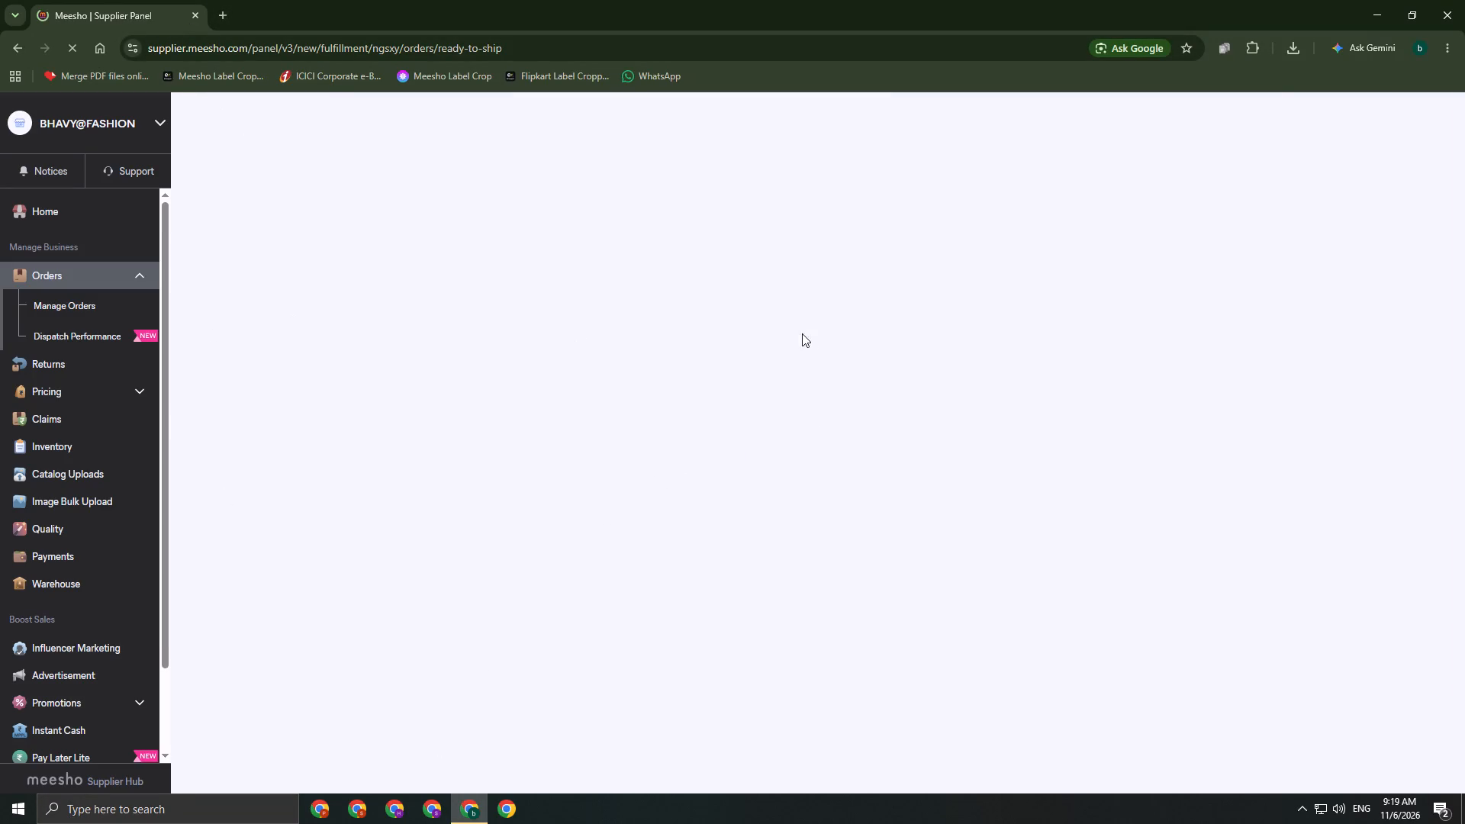
Check the On Hold, Pending and Ready to Ship order lists of the BHAVY@FASHION store.
left_click(377, 466)
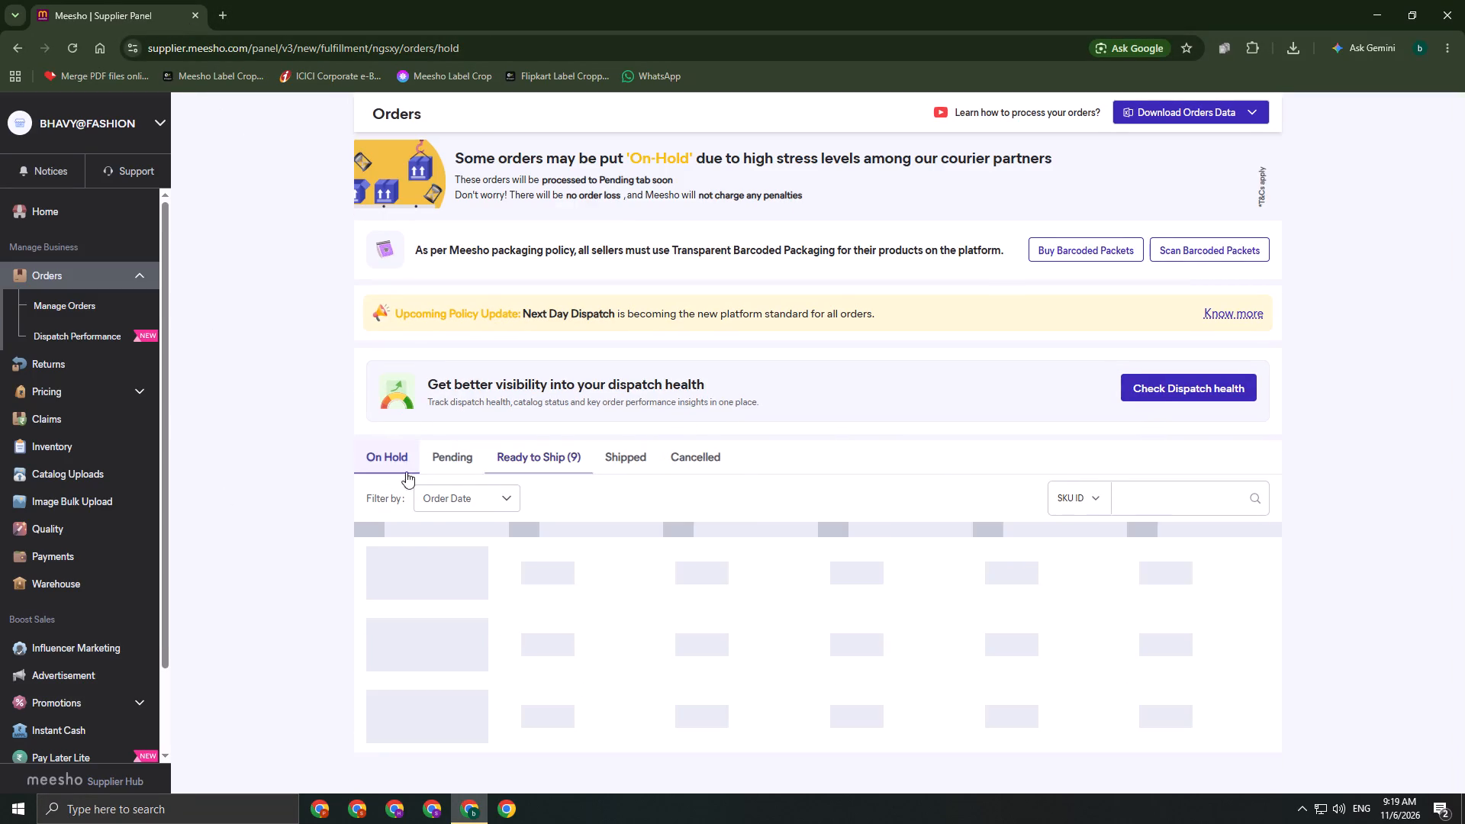
left_click(450, 460)
left_click(378, 464)
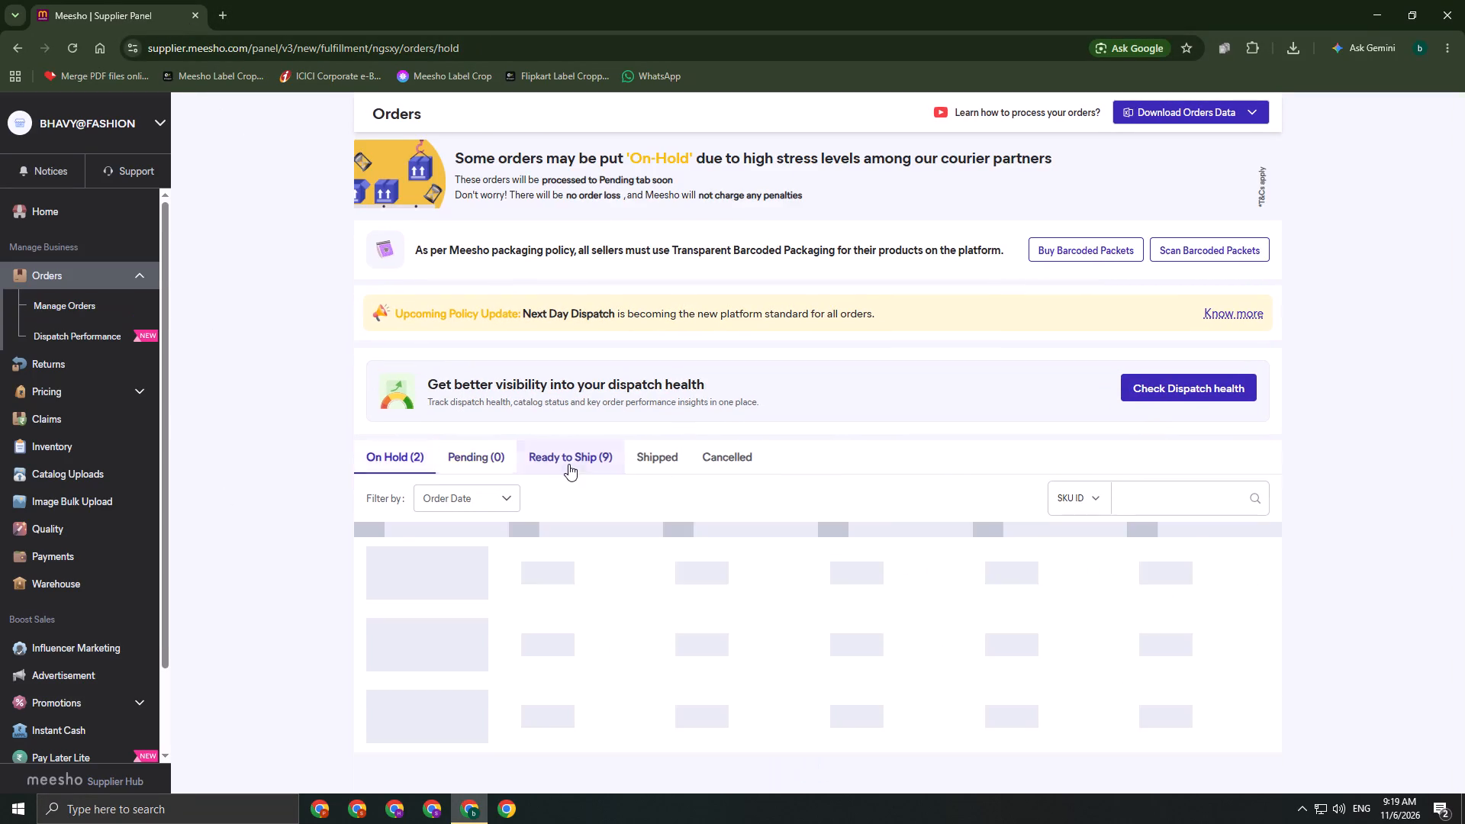
left_click(568, 463)
scroll(945, 388, "down", 7)
scroll(626, 468, "down", 6)
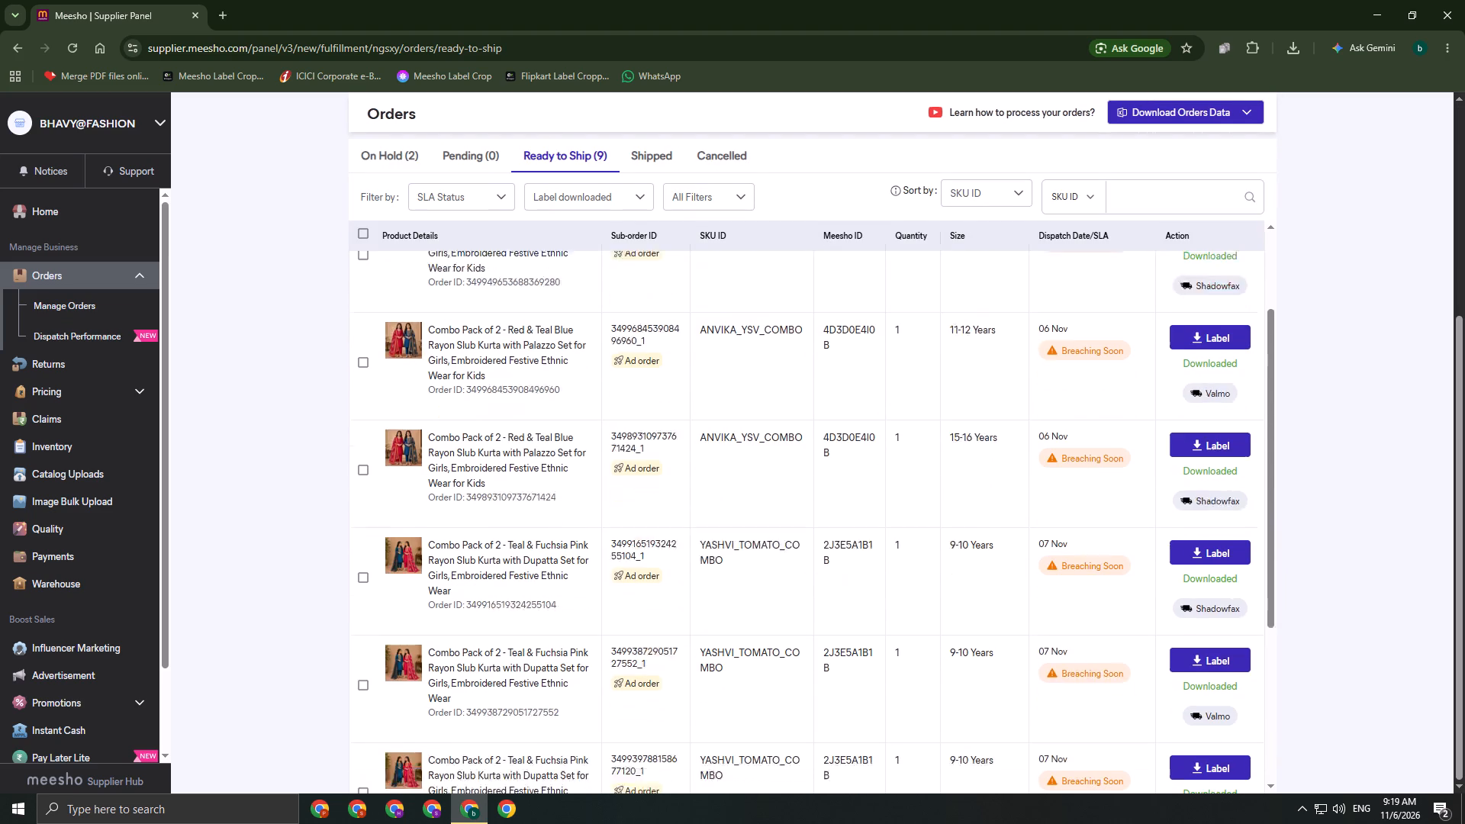
scroll(608, 499, "down", 6)
scroll(434, 293, "up", 6)
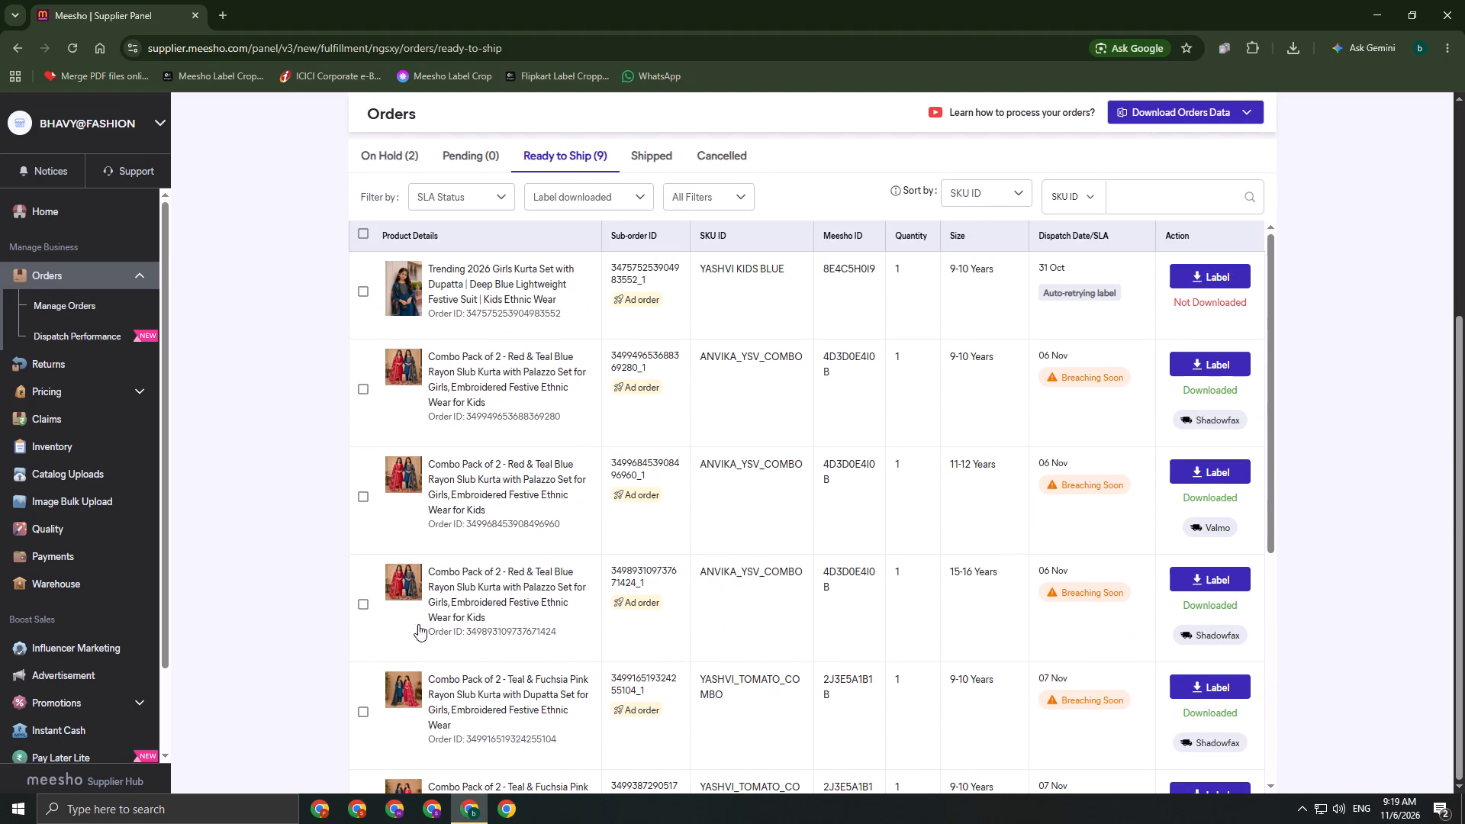
Switch to the SHAMUAL@CREATION store's browser profile and open its pending orders in the Meesho supplier panel, dismissing the Opt-in promotion.
left_click(417, 823)
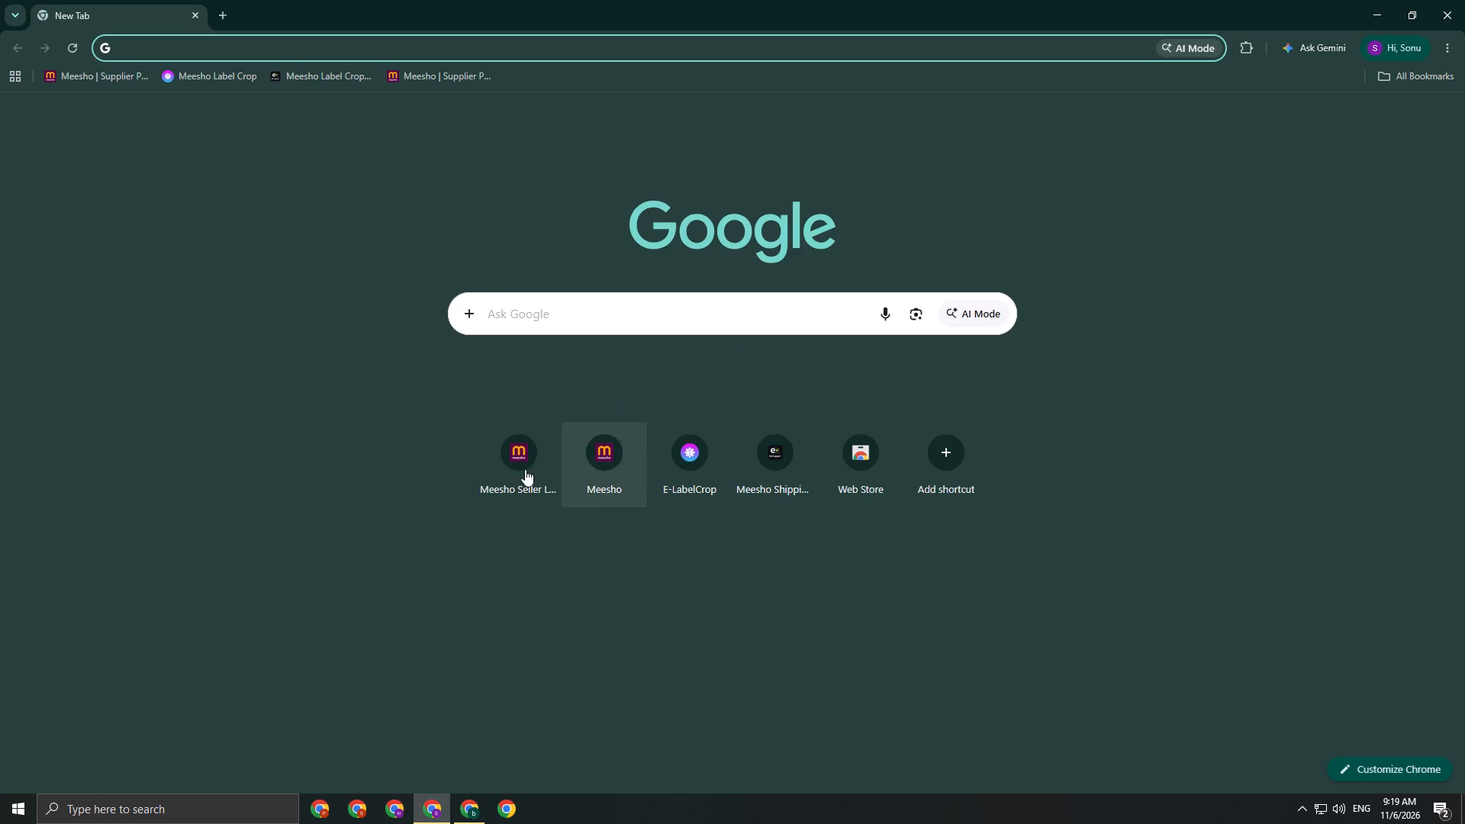
left_click(504, 474)
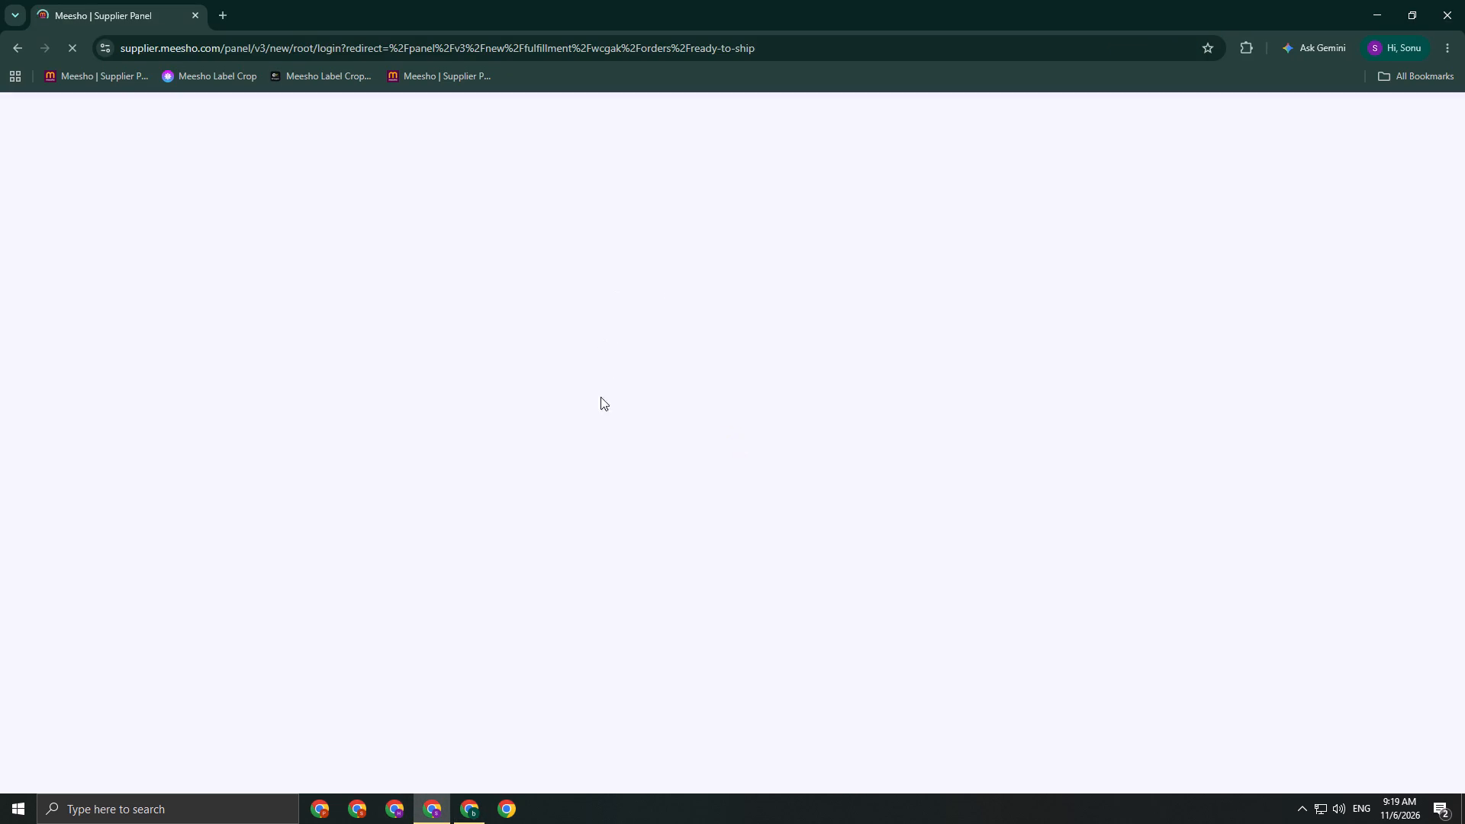
left_click(107, 285)
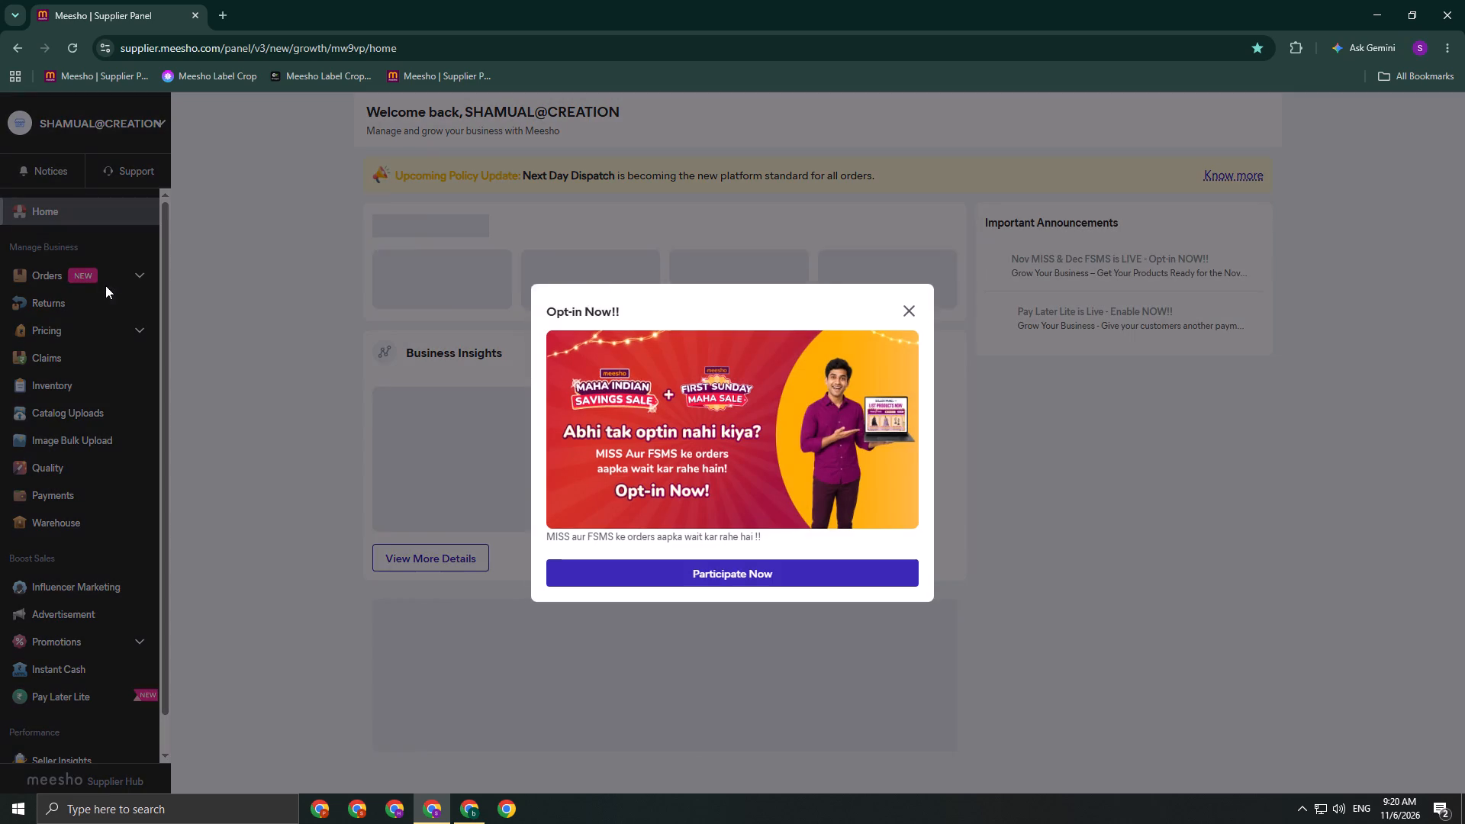
left_click(910, 300)
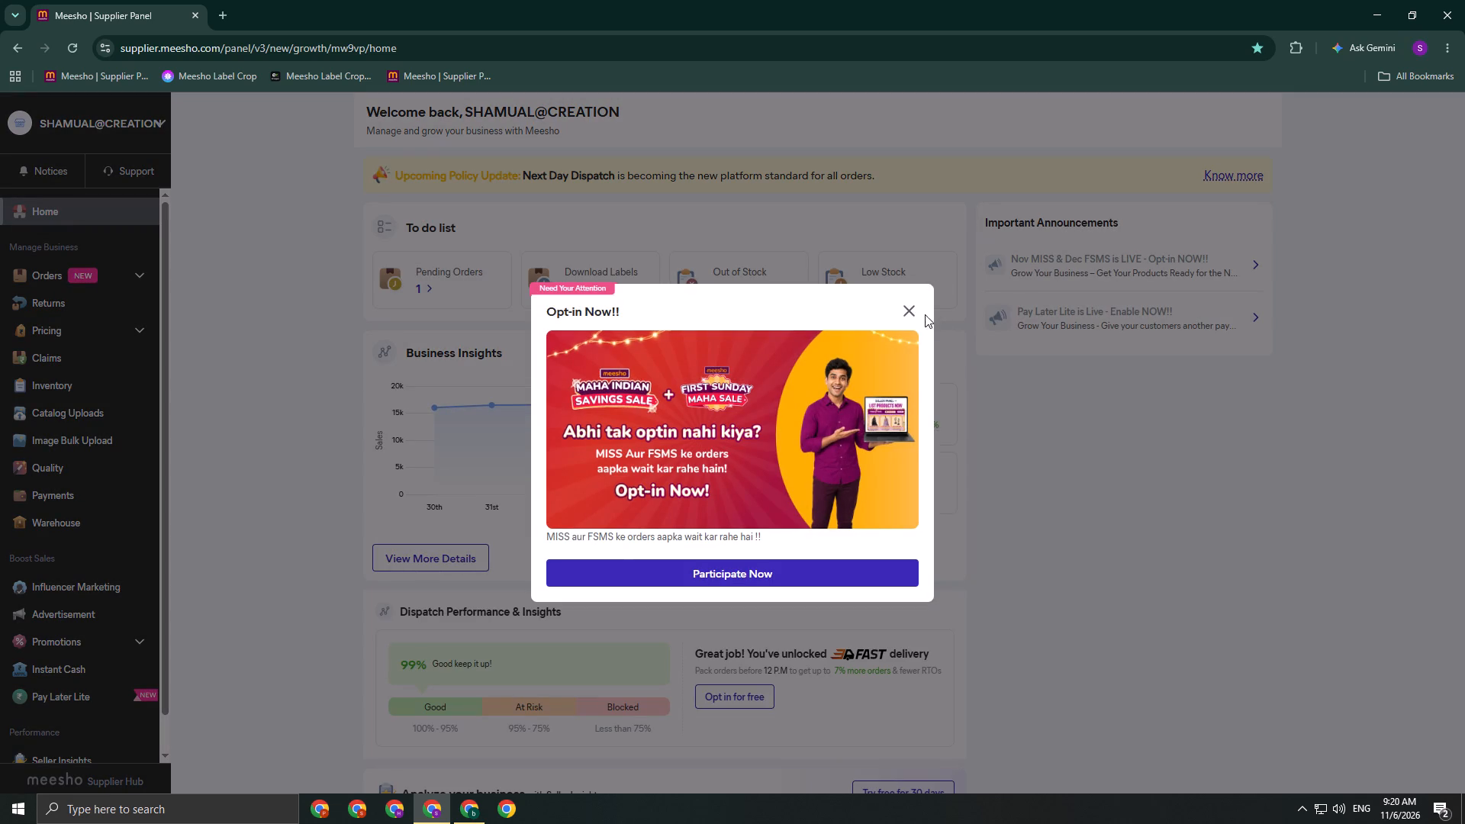
left_click(913, 307)
left_click(510, 269)
left_click(485, 272)
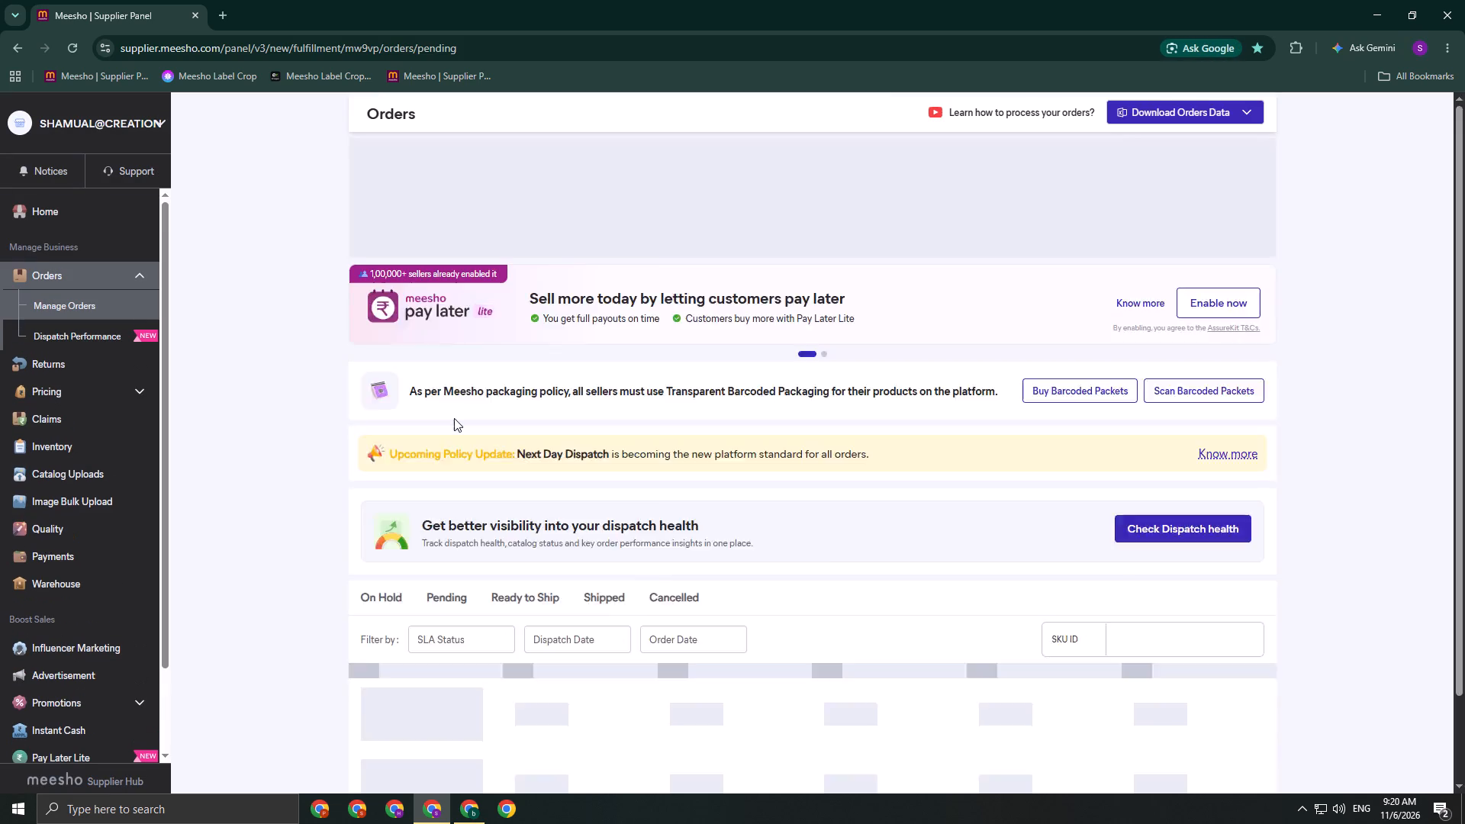
left_click(361, 555)
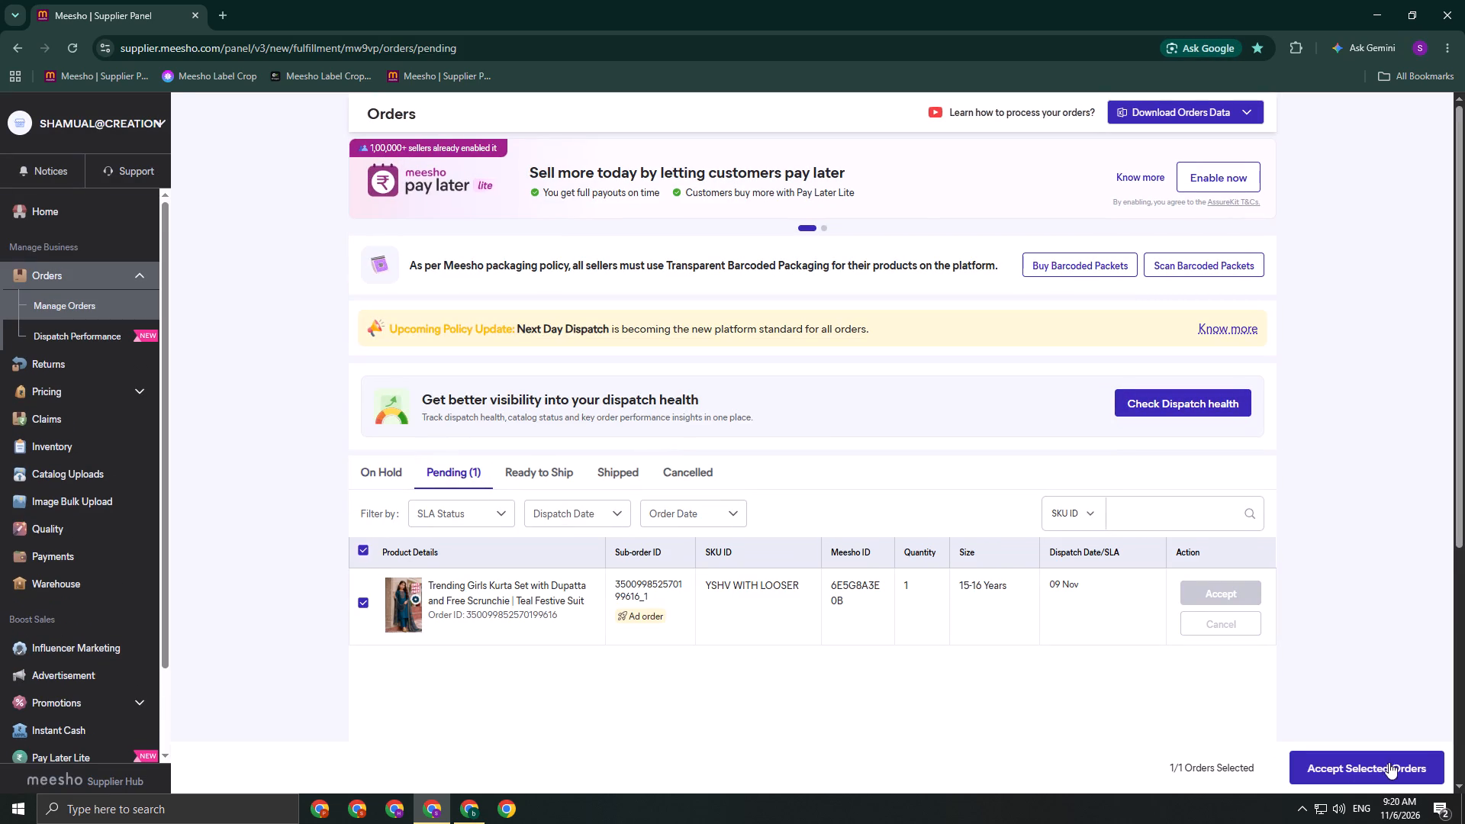
left_click(1389, 762)
Check the Pending and Ready to Ship lists of SHAMUAL@CREATION for the accepted order, reloading the page.
left_click(614, 482)
left_click(521, 478)
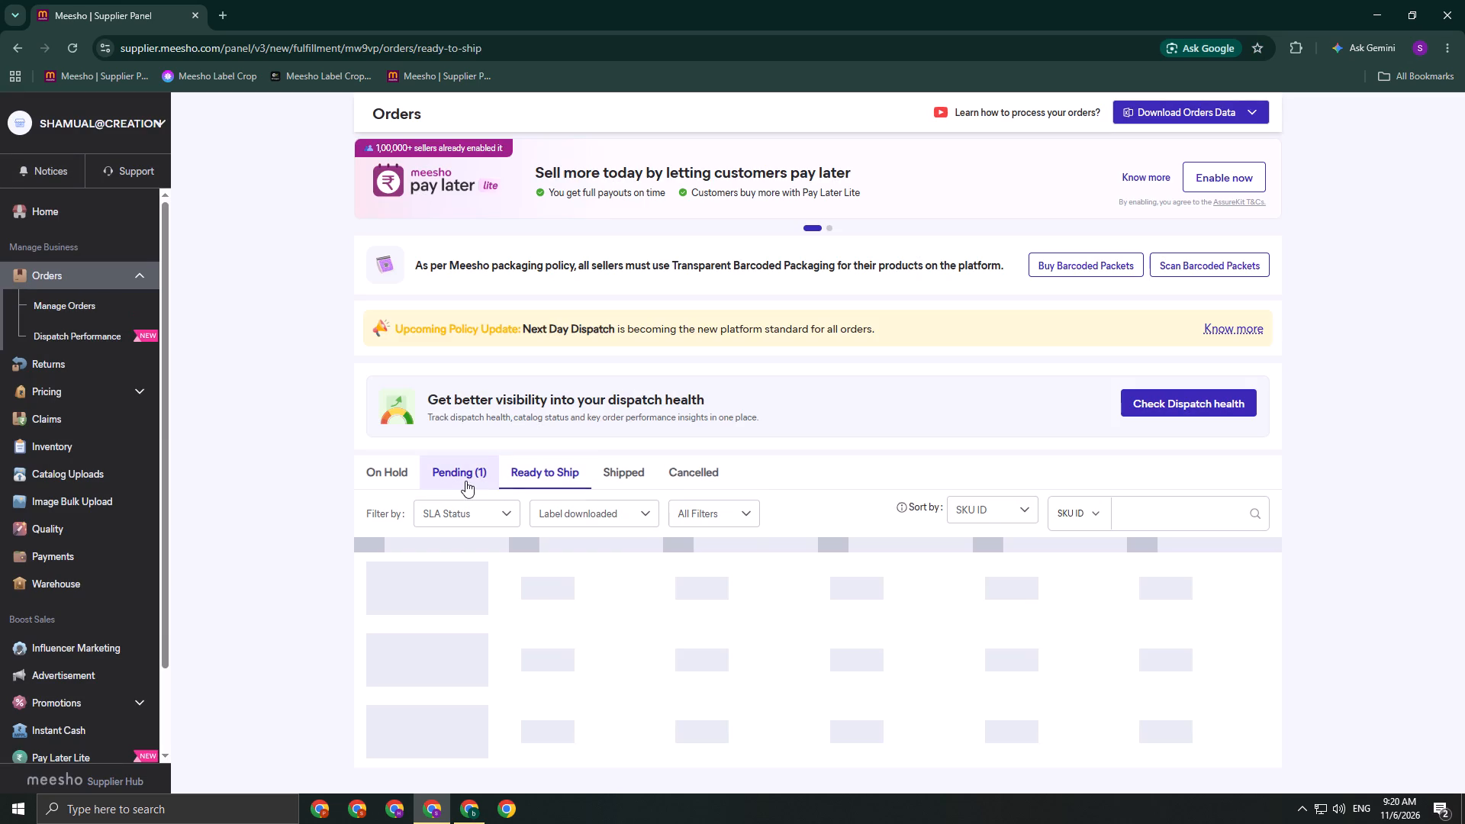
left_click(465, 479)
left_click(562, 473)
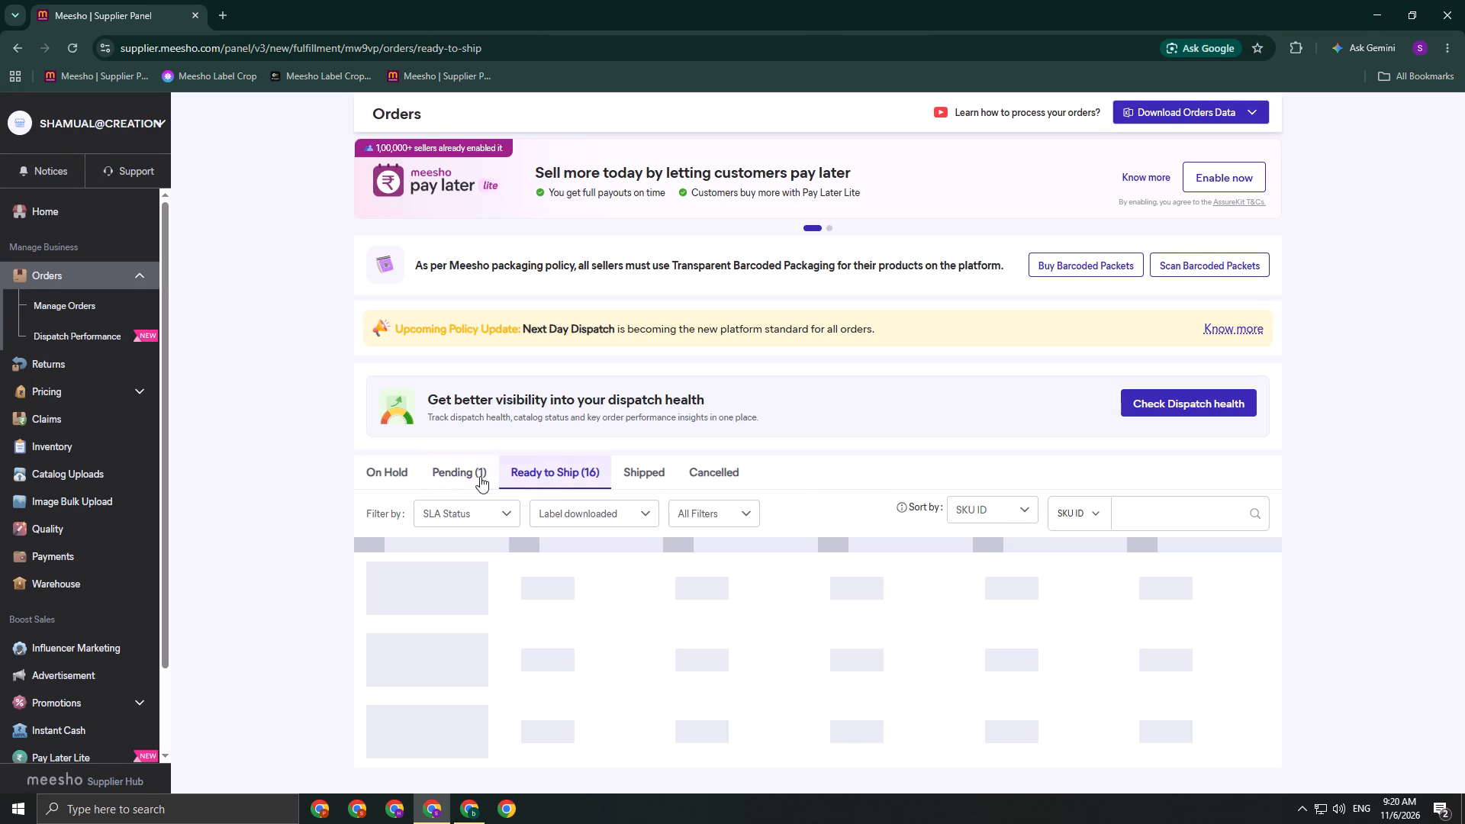
left_click(473, 476)
left_click(636, 499)
left_click(551, 466)
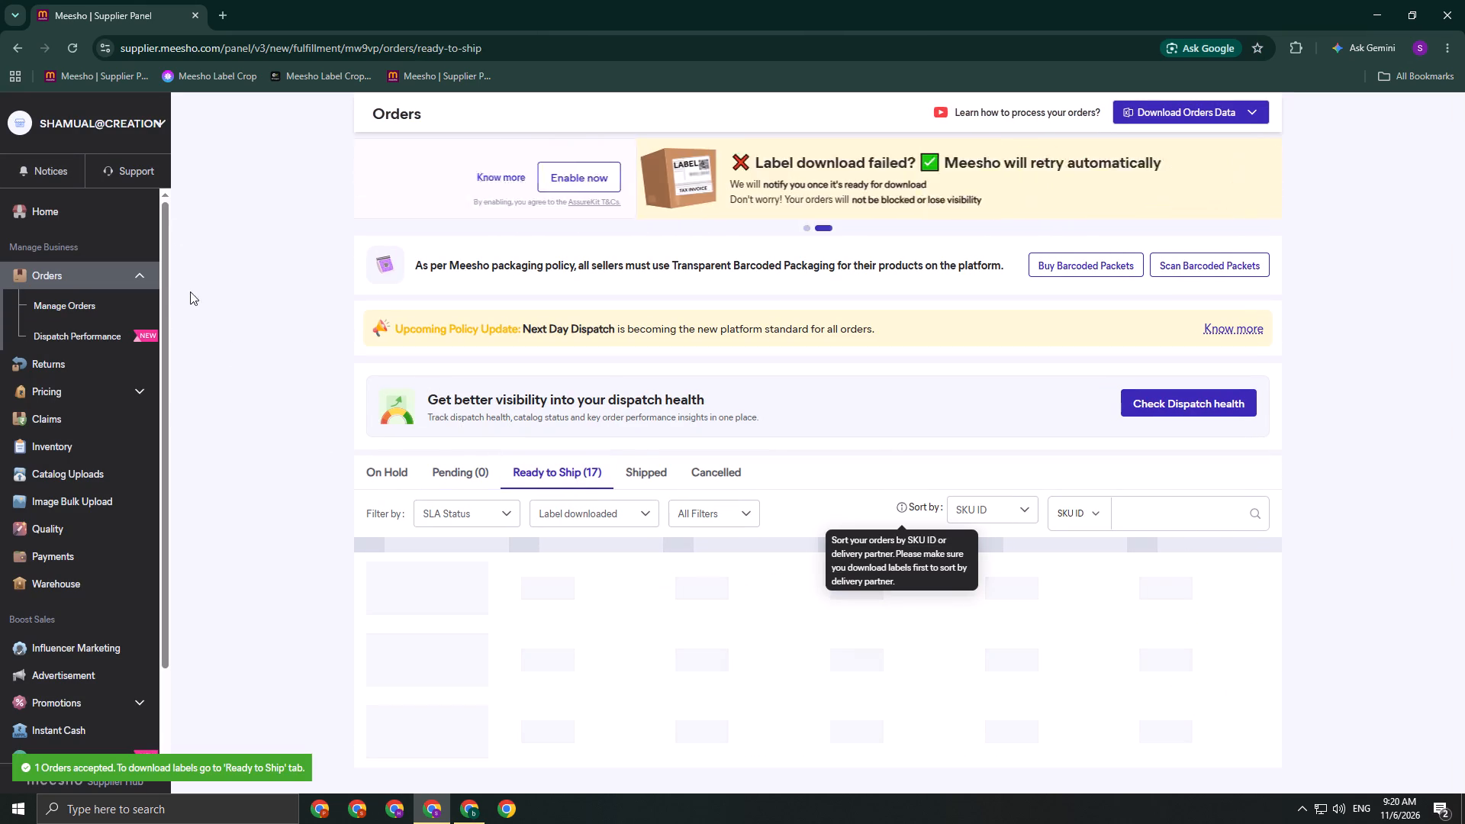
left_click(69, 47)
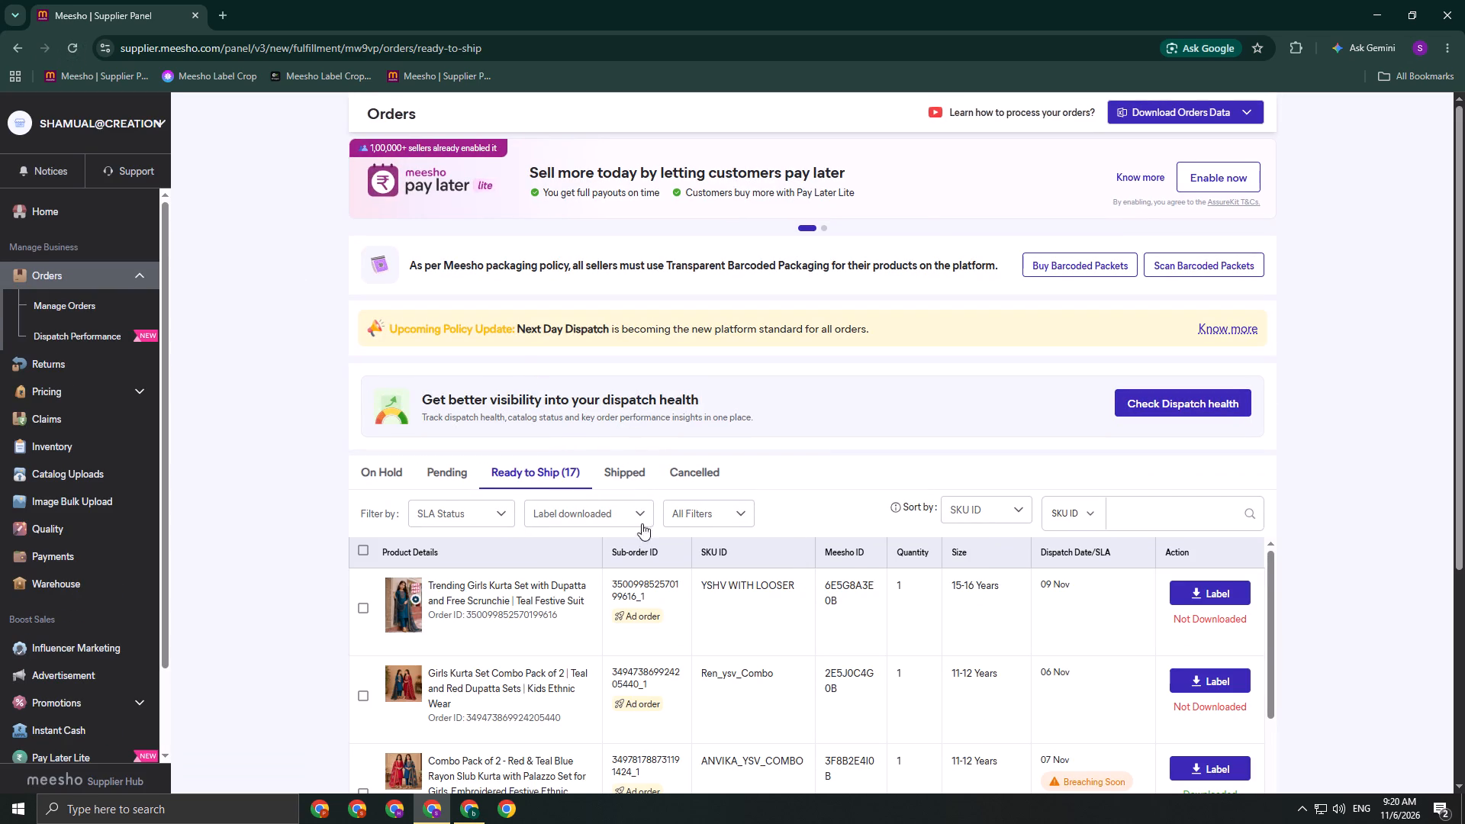
left_click(459, 478)
left_click(526, 474)
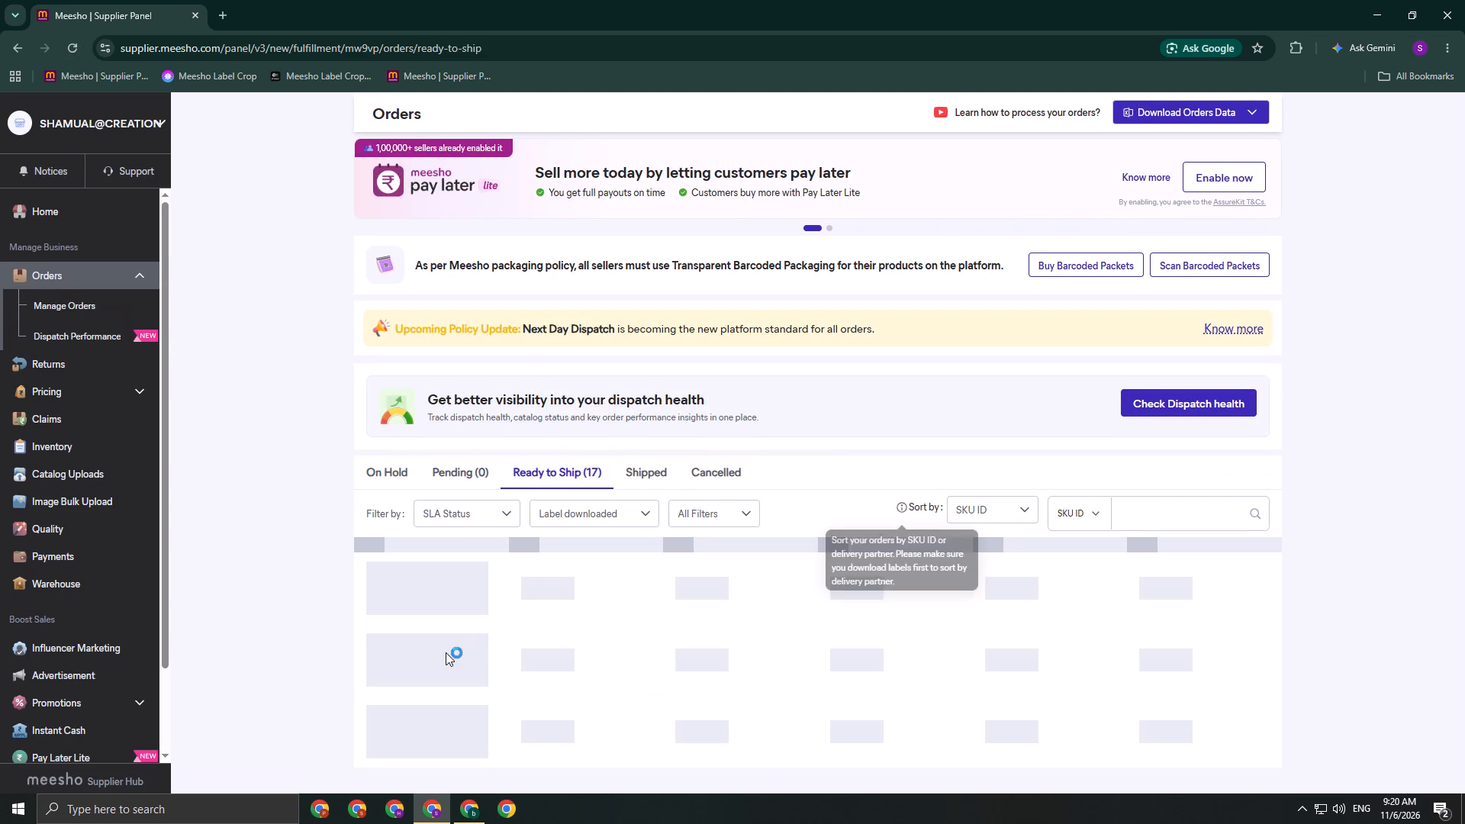
Switch to the HET@FASHION store's browser profile and review its Pending and Ready to Ship orders.
left_click(462, 816)
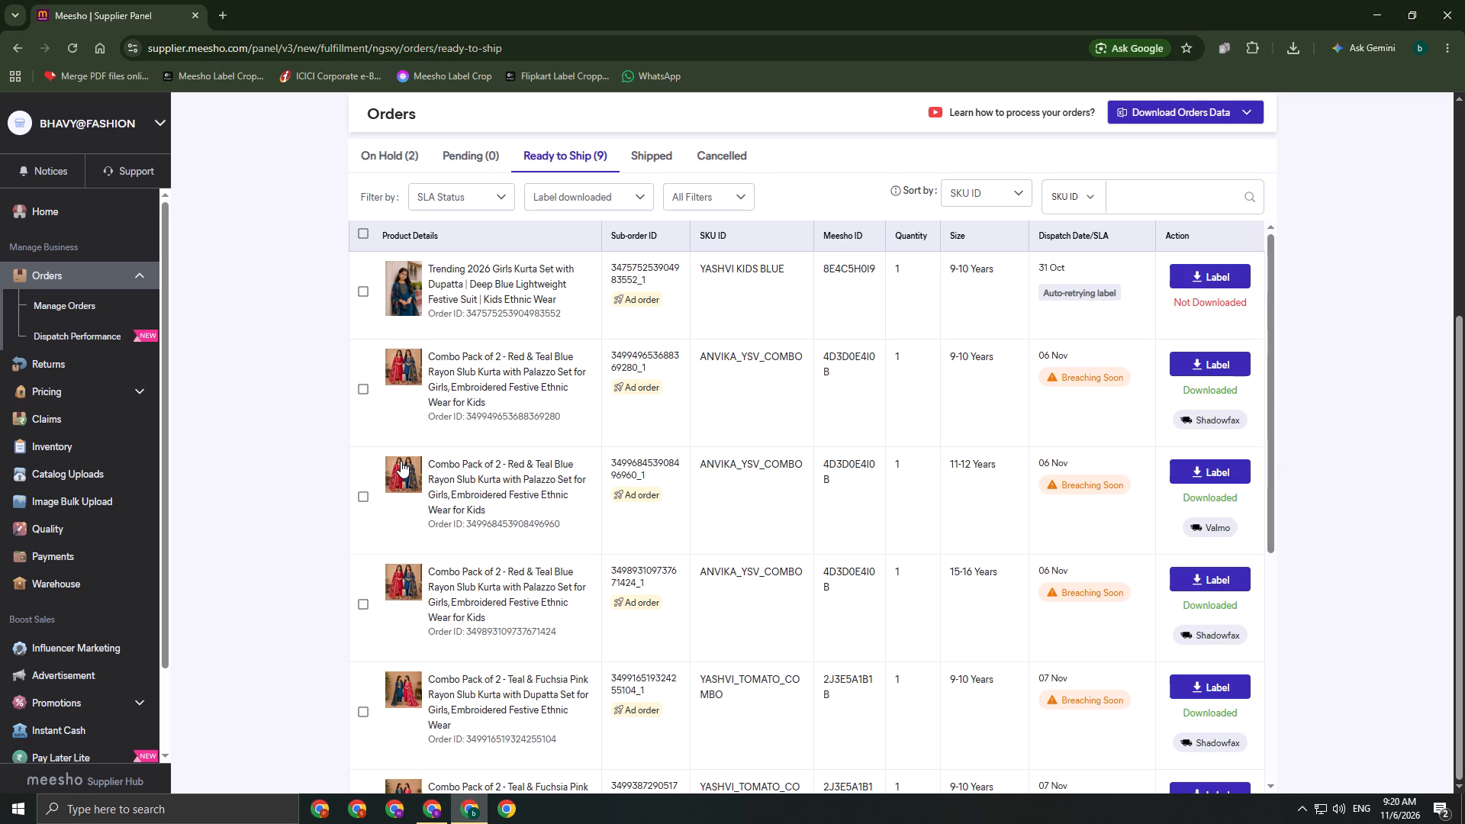
left_click(404, 821)
left_click(517, 464)
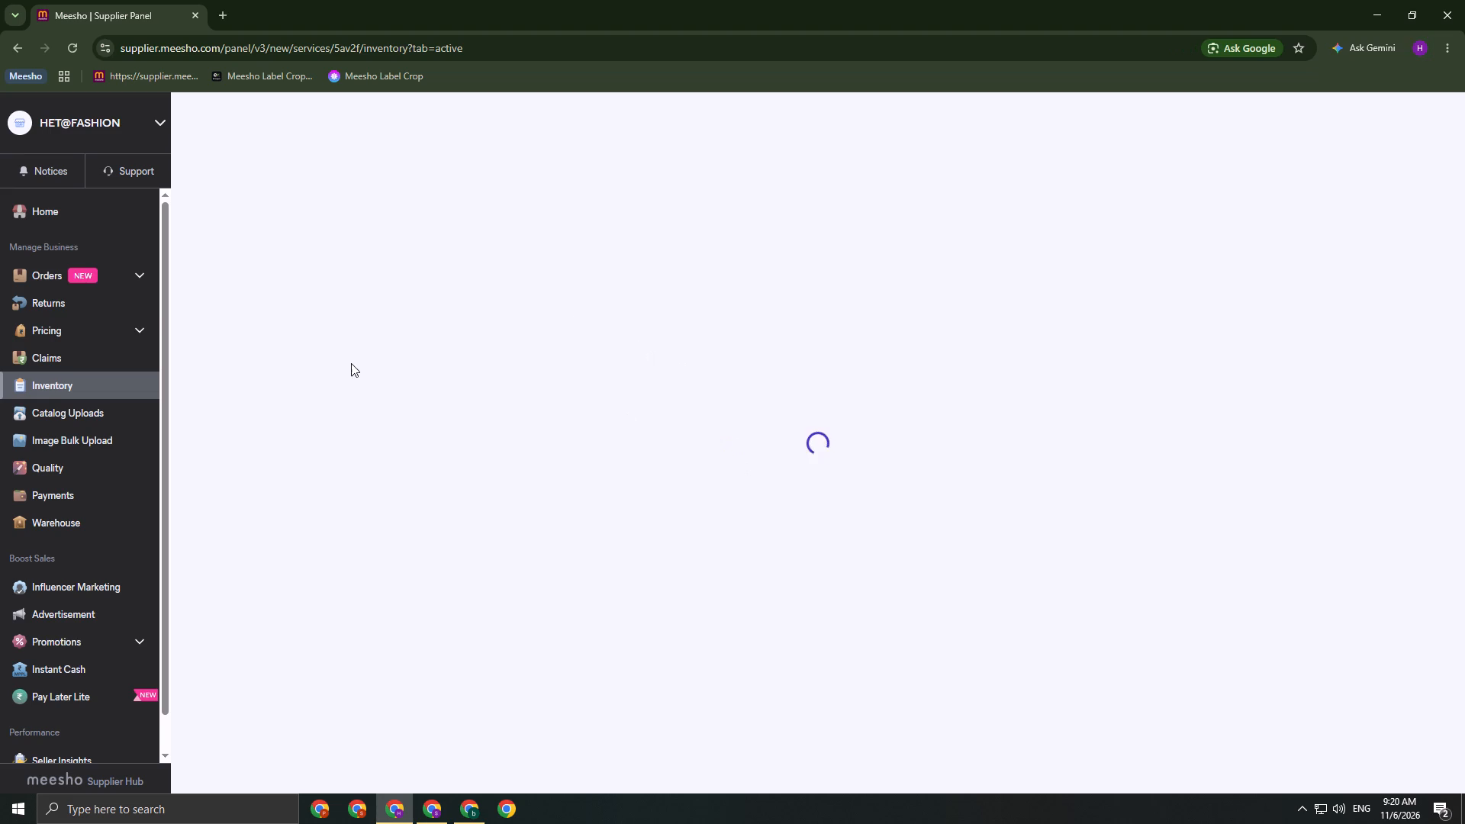
left_click(48, 280)
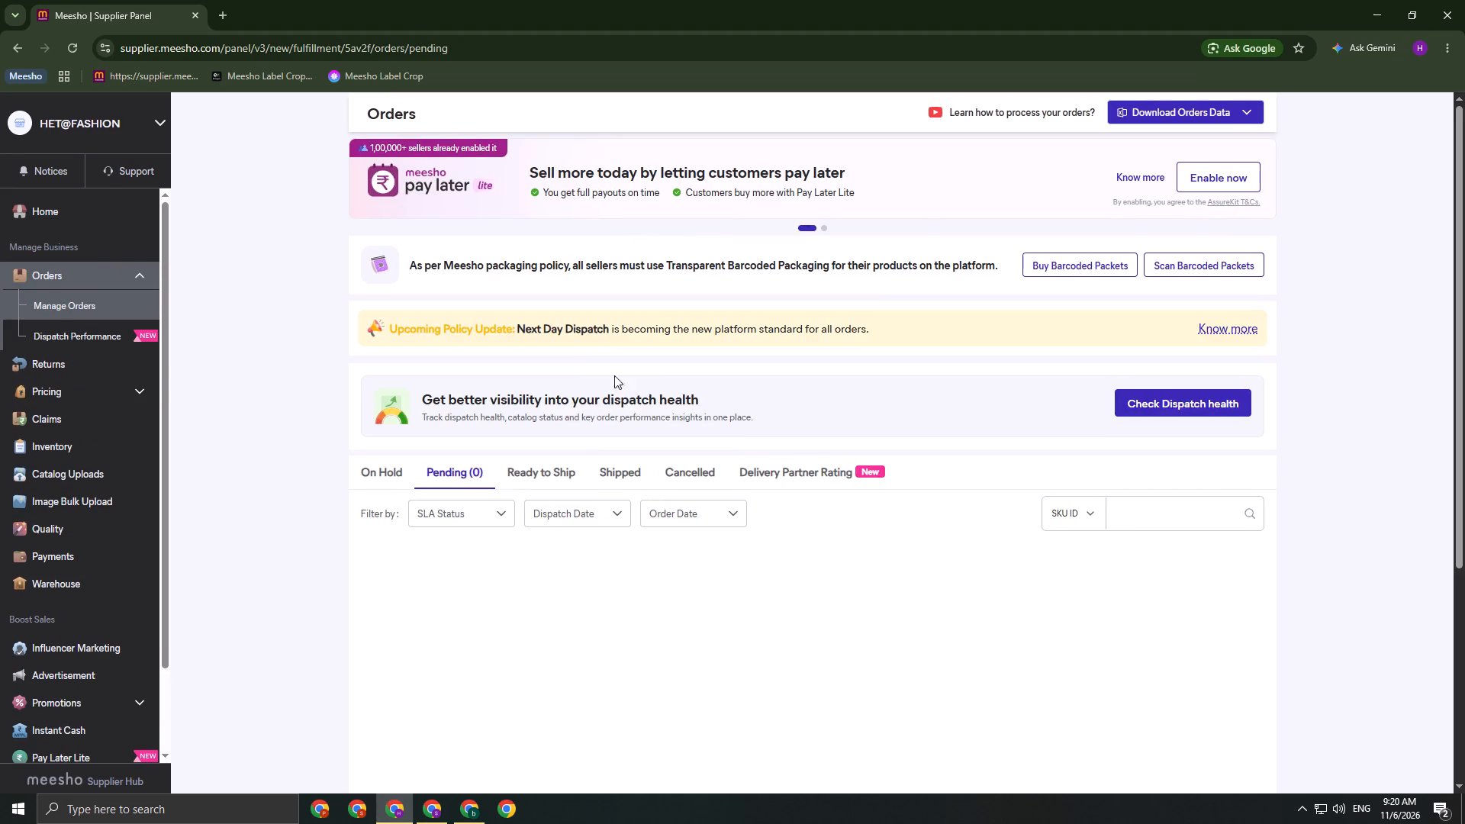
left_click(518, 472)
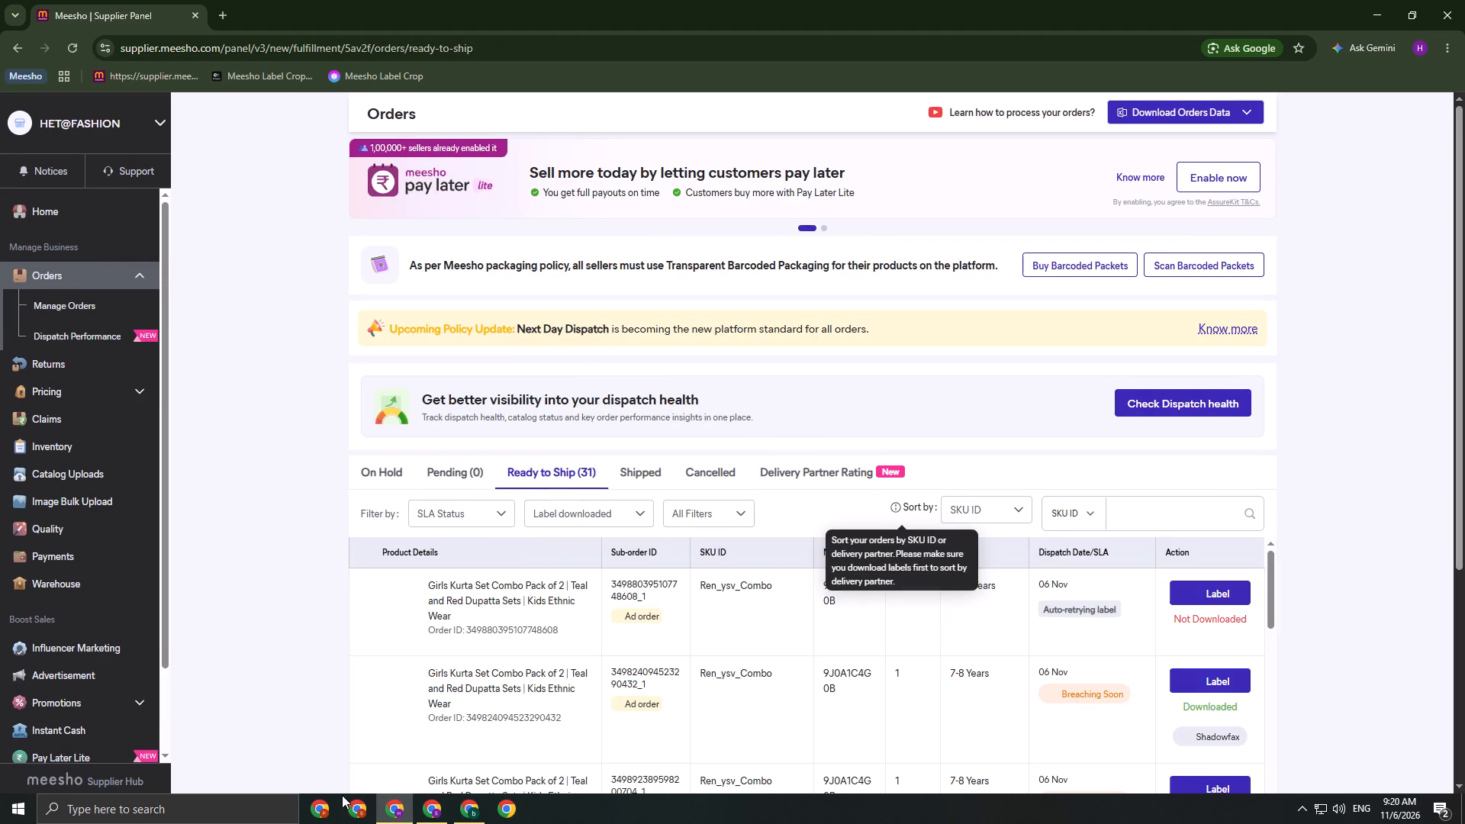
scroll(455, 544, "down", 5)
scroll(449, 544, "up", 6)
scroll(582, 432, "down", 5)
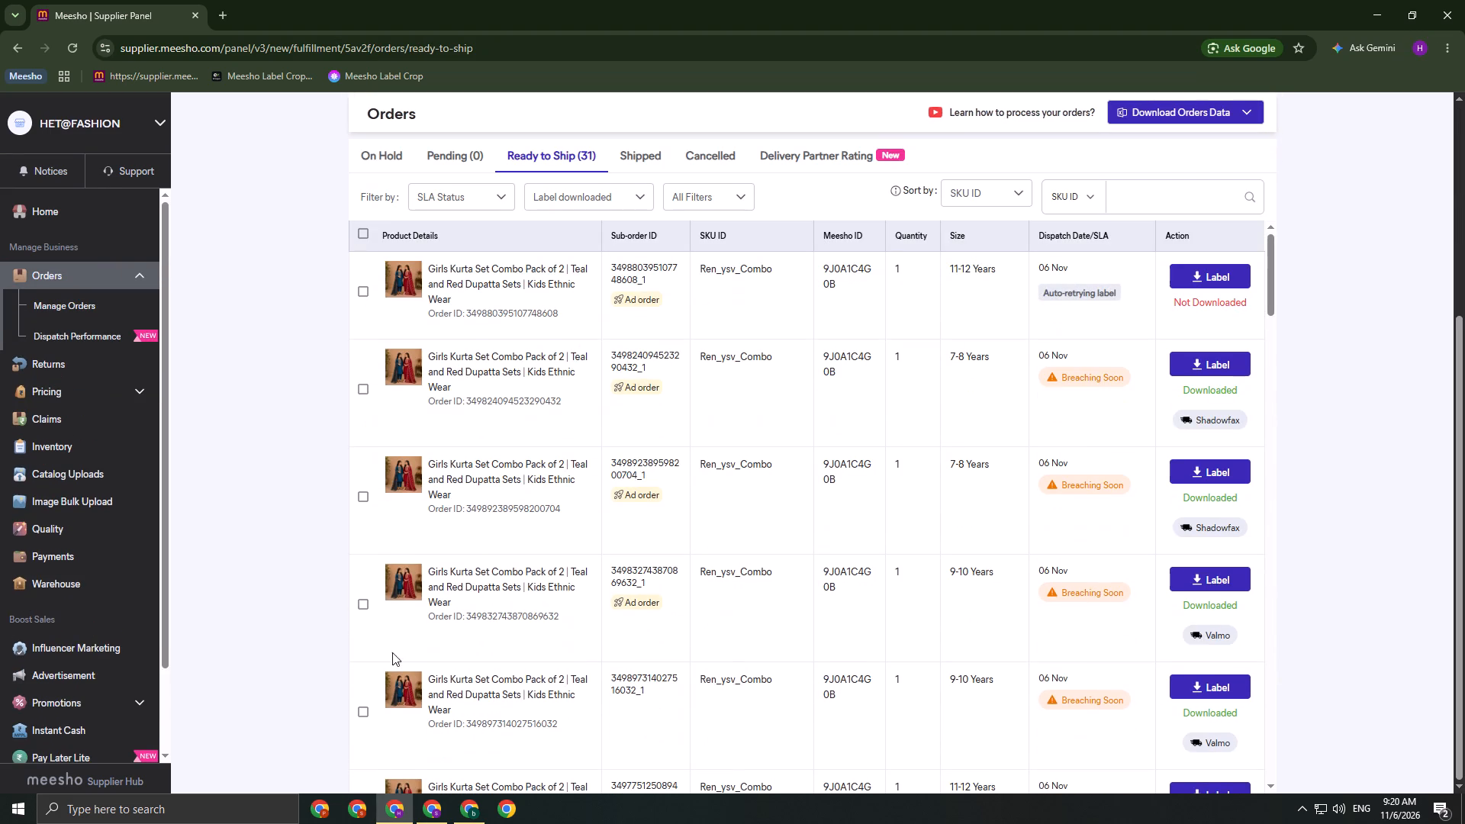
scroll(357, 485, "up", 5)
Switch to the SONAL@FASHION store's browser profile and review its Pending and Ready to Ship orders.
left_click(366, 823)
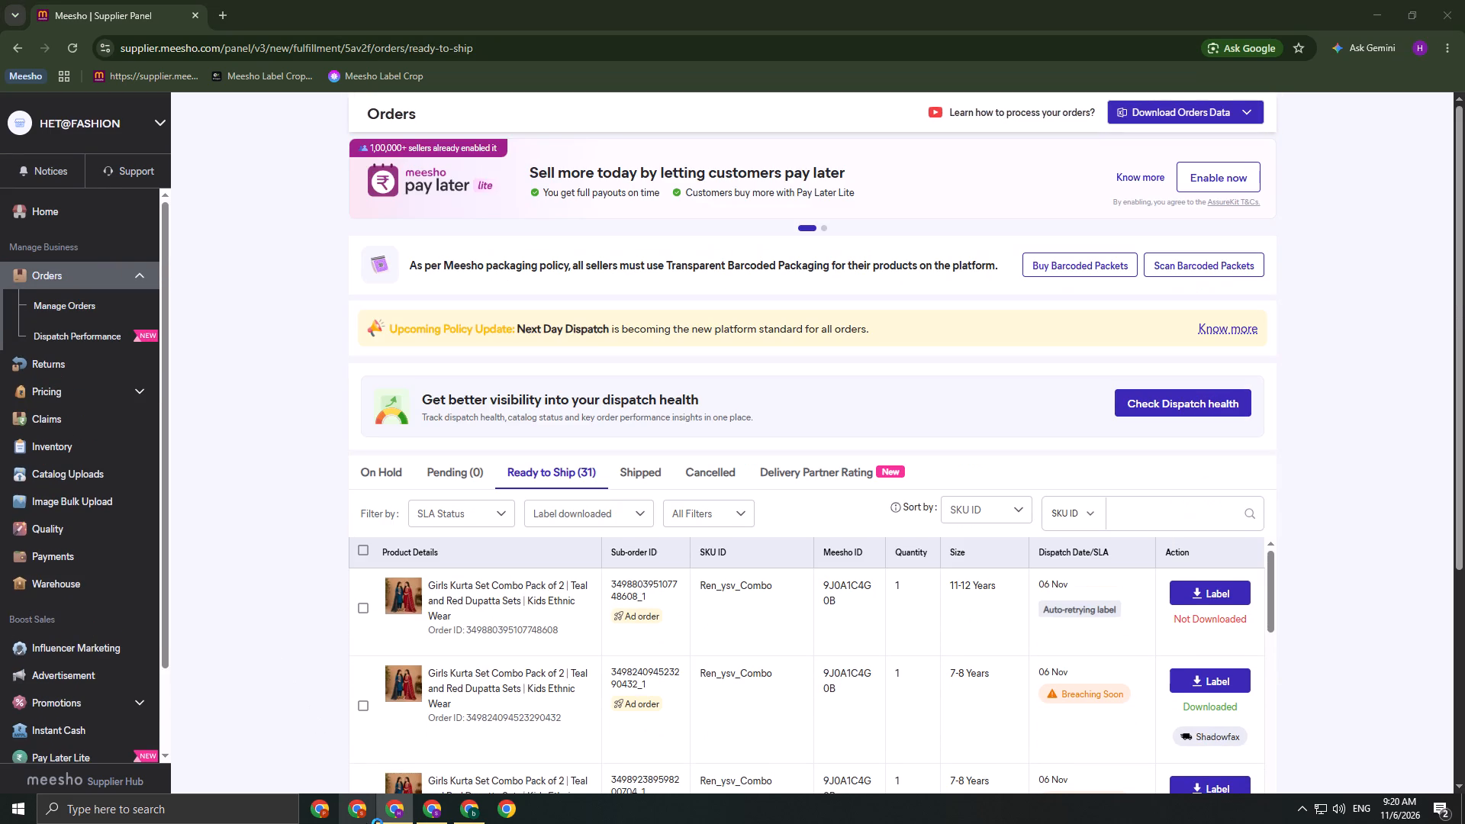
left_click(629, 461)
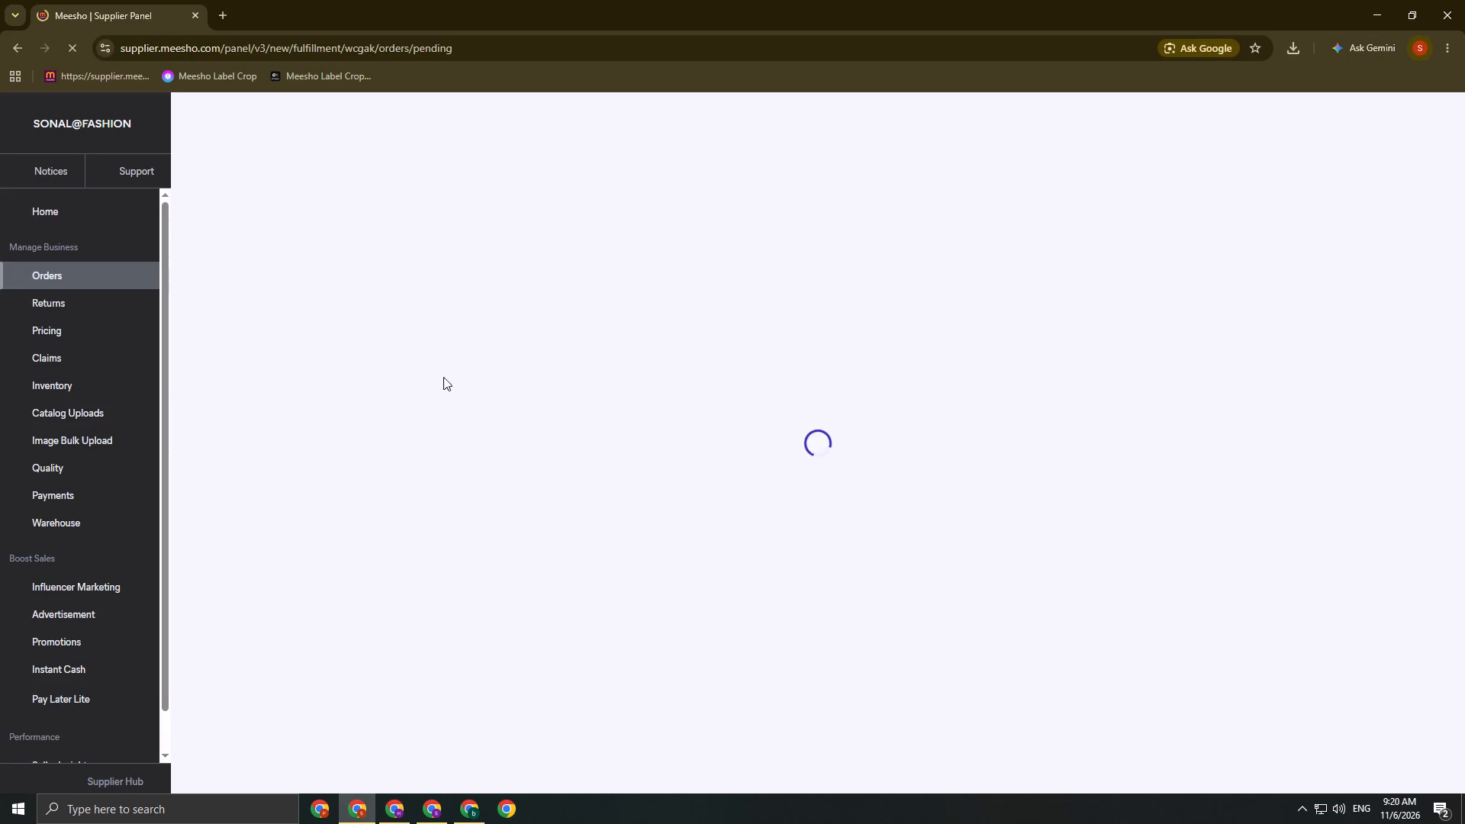
left_click(544, 312)
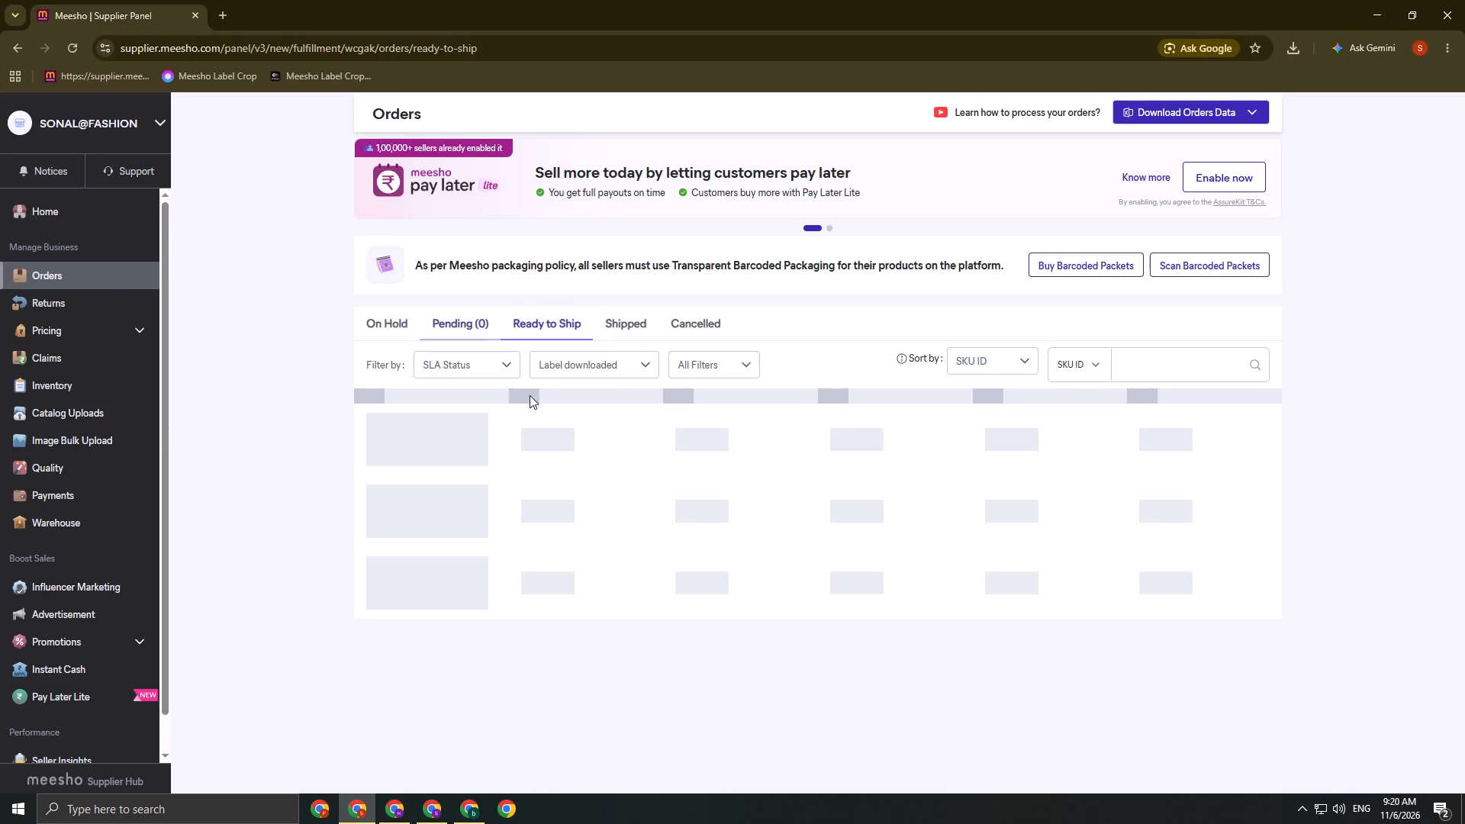
scroll(536, 523, "down", 4)
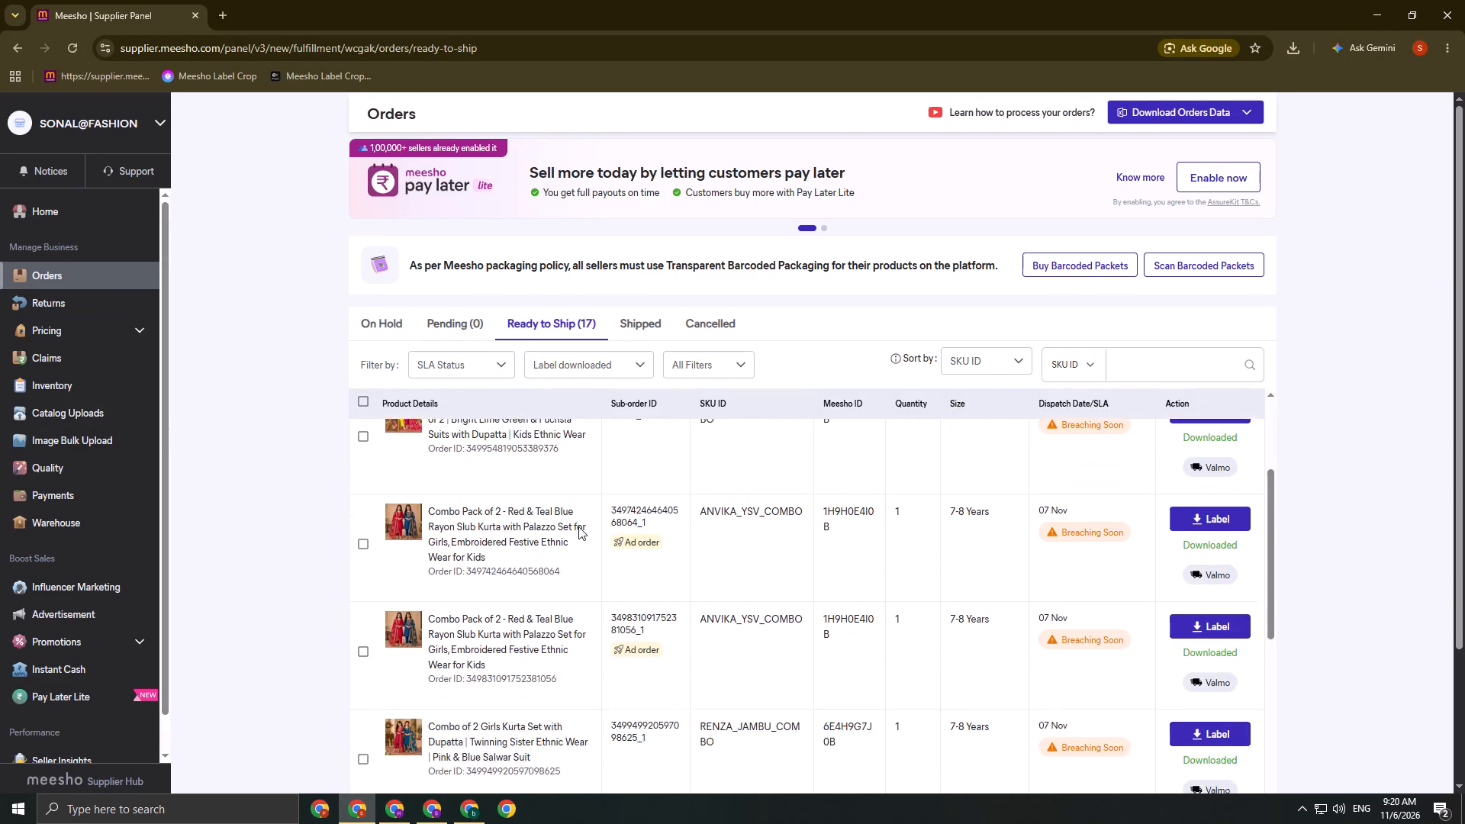
scroll(584, 526, "down", 18)
scroll(594, 520, "up", 3)
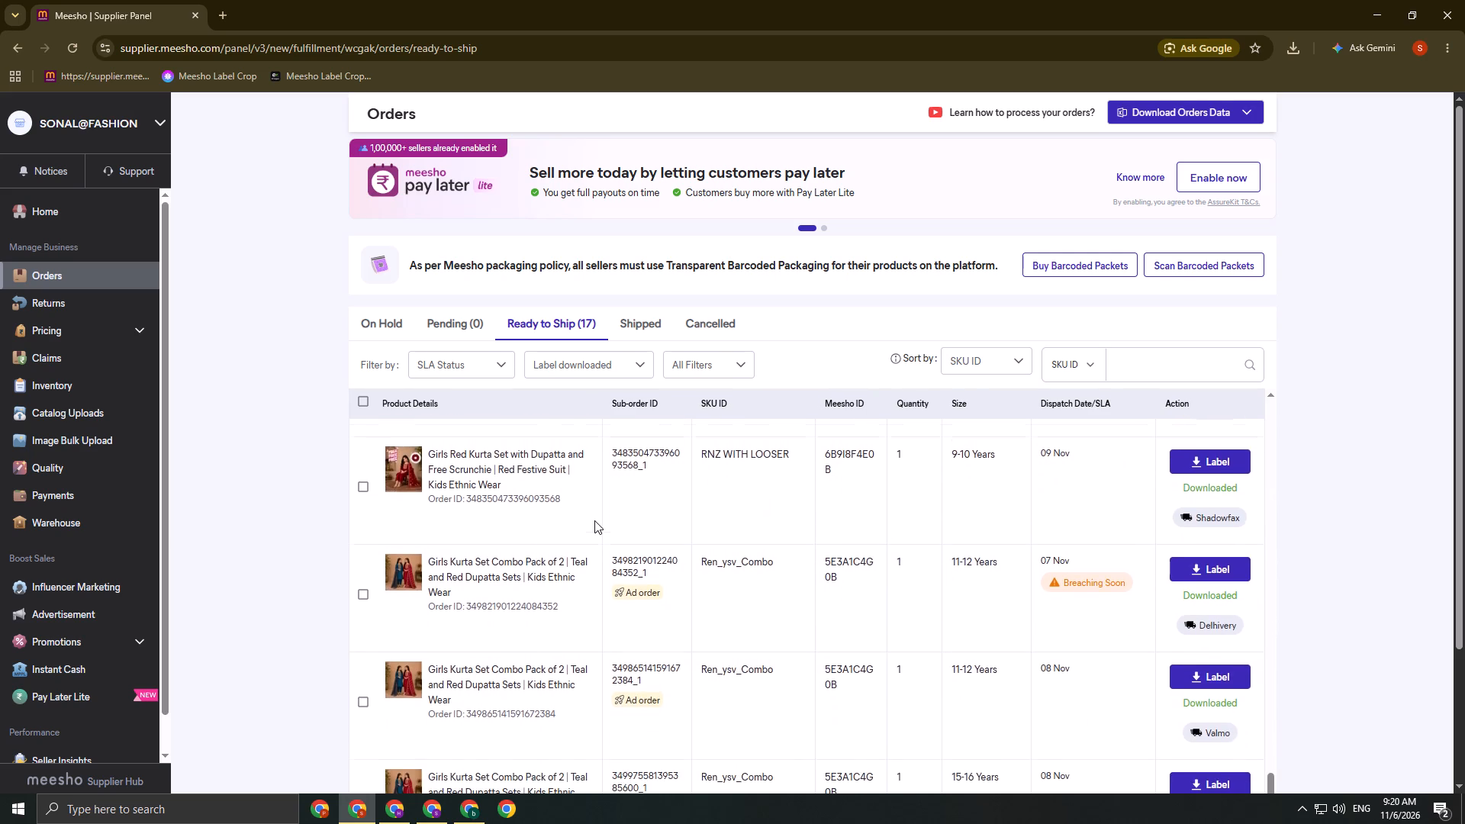
scroll(594, 520, "up", 20)
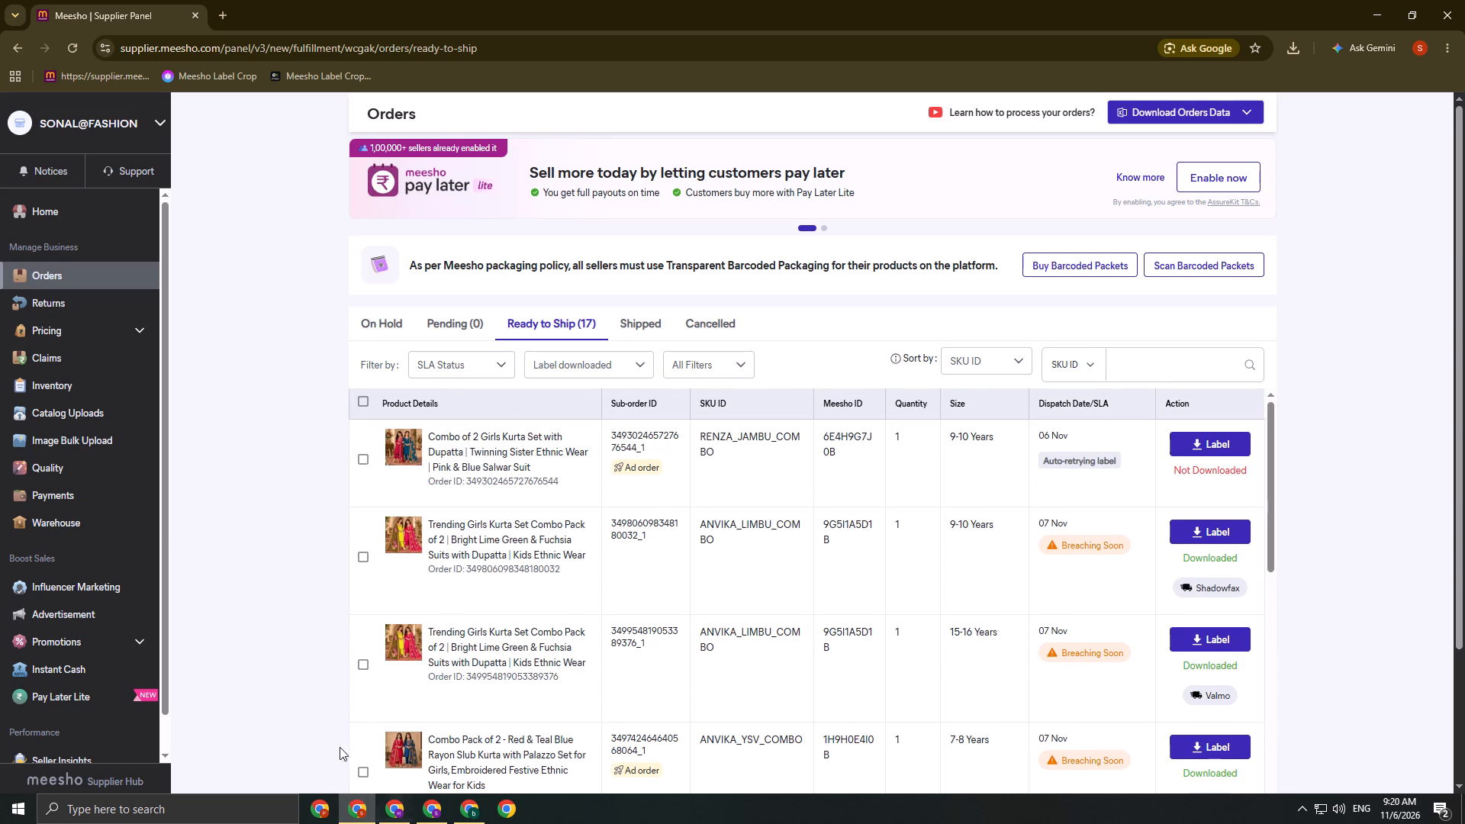
Switch to the remaining store's browser profile and open the Meesho supplier panel from the new tab page.
left_click(317, 816)
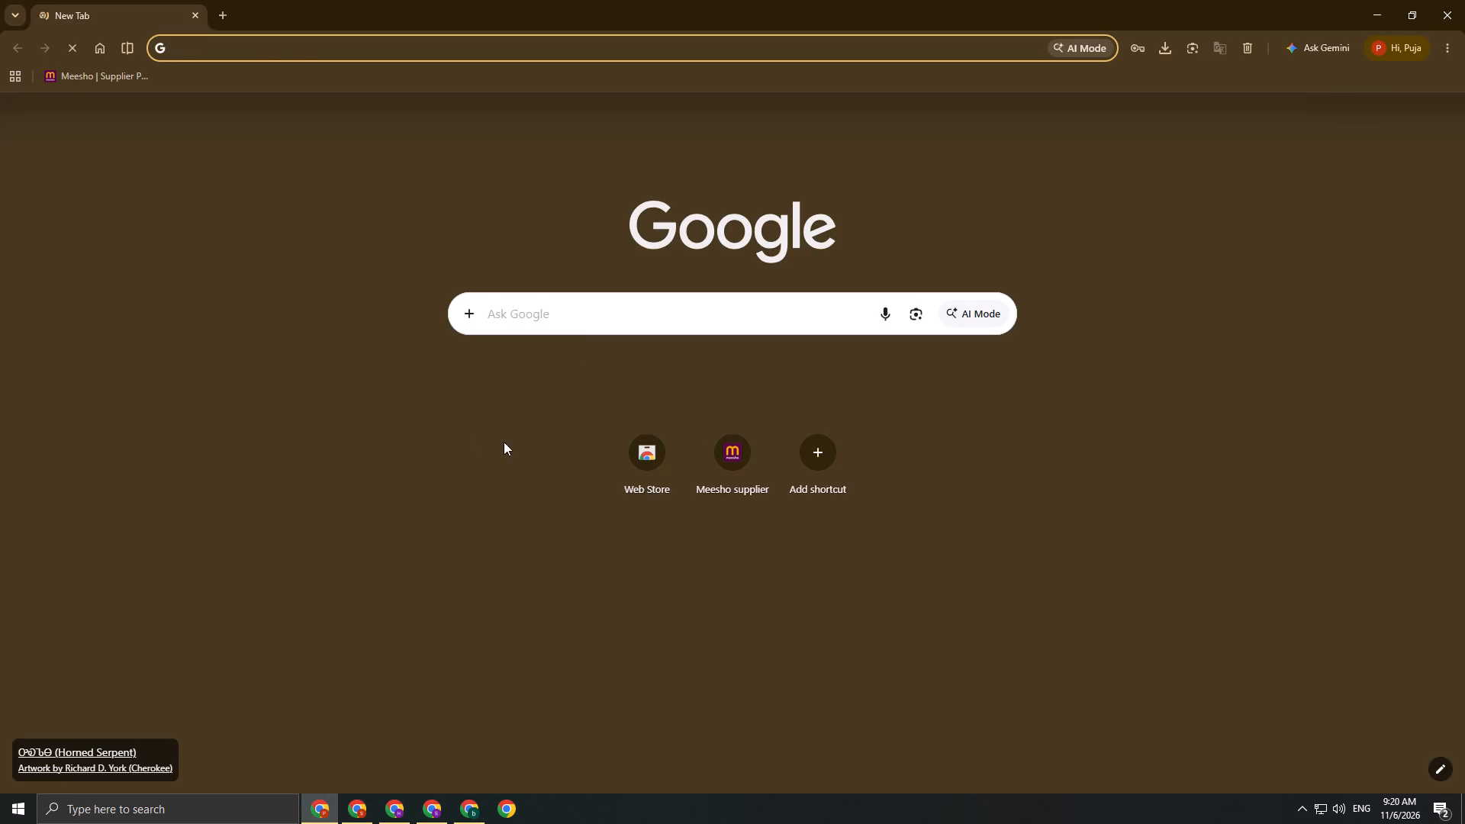
left_click(784, 469)
left_click(810, 502)
left_click(837, 517)
left_click(718, 467)
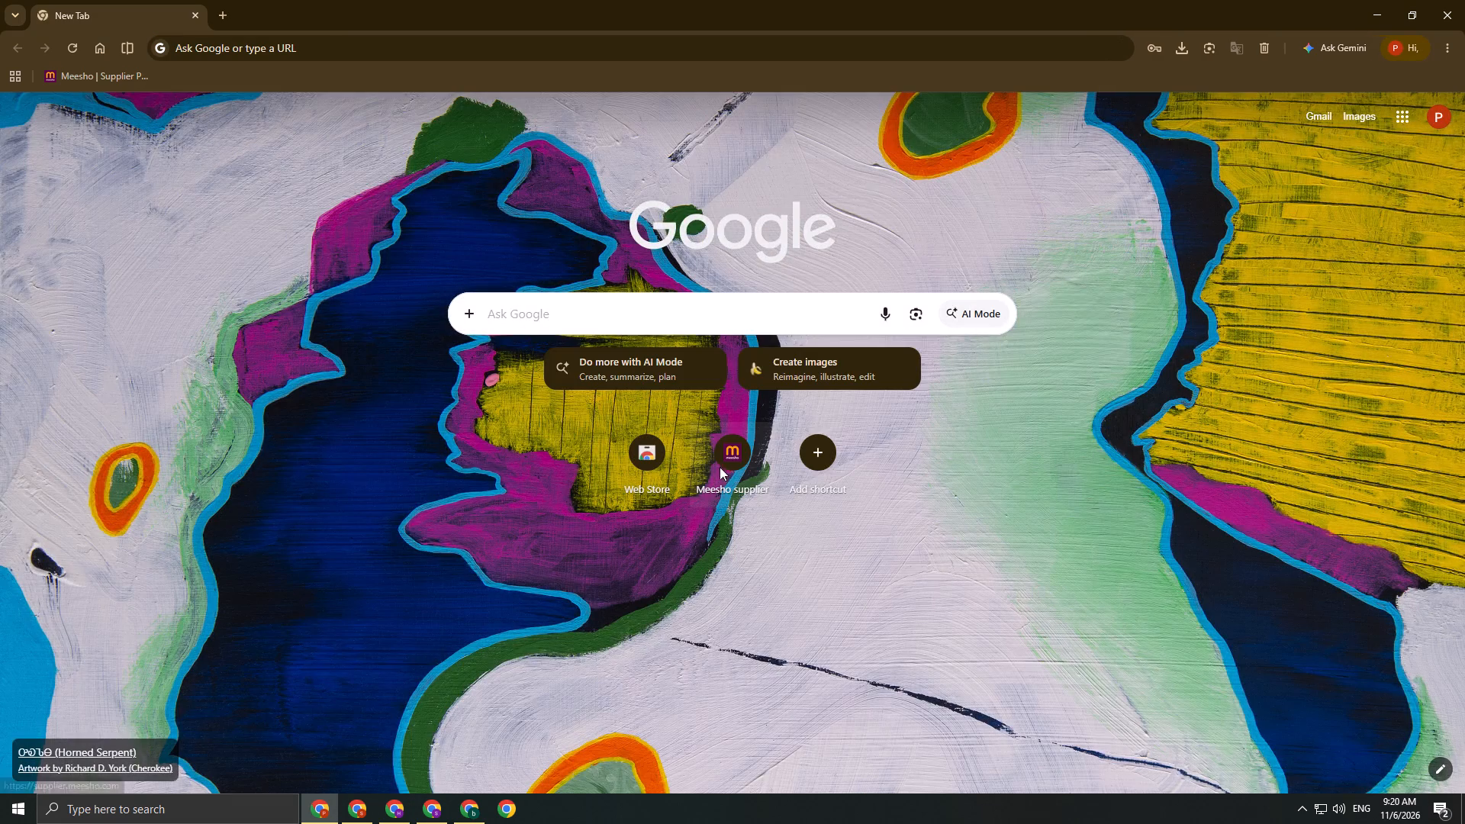
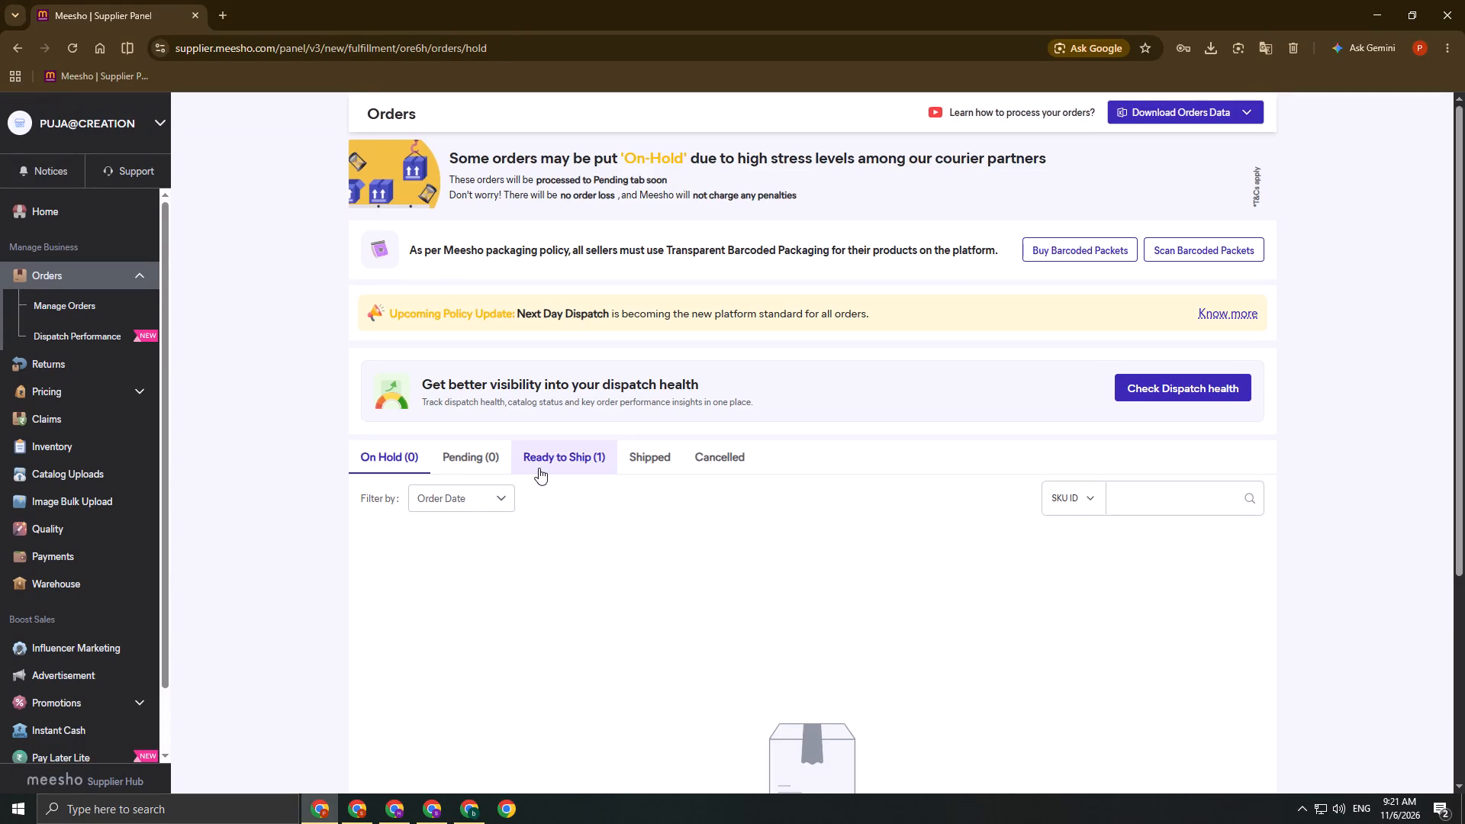
Open the Ready to Ship list of the PUJA@CREATION store.
left_click(539, 468)
Switch to the BHAVY@FASHION store's browser profile and generate labels for all its Ready to Ship orders.
left_click(462, 816)
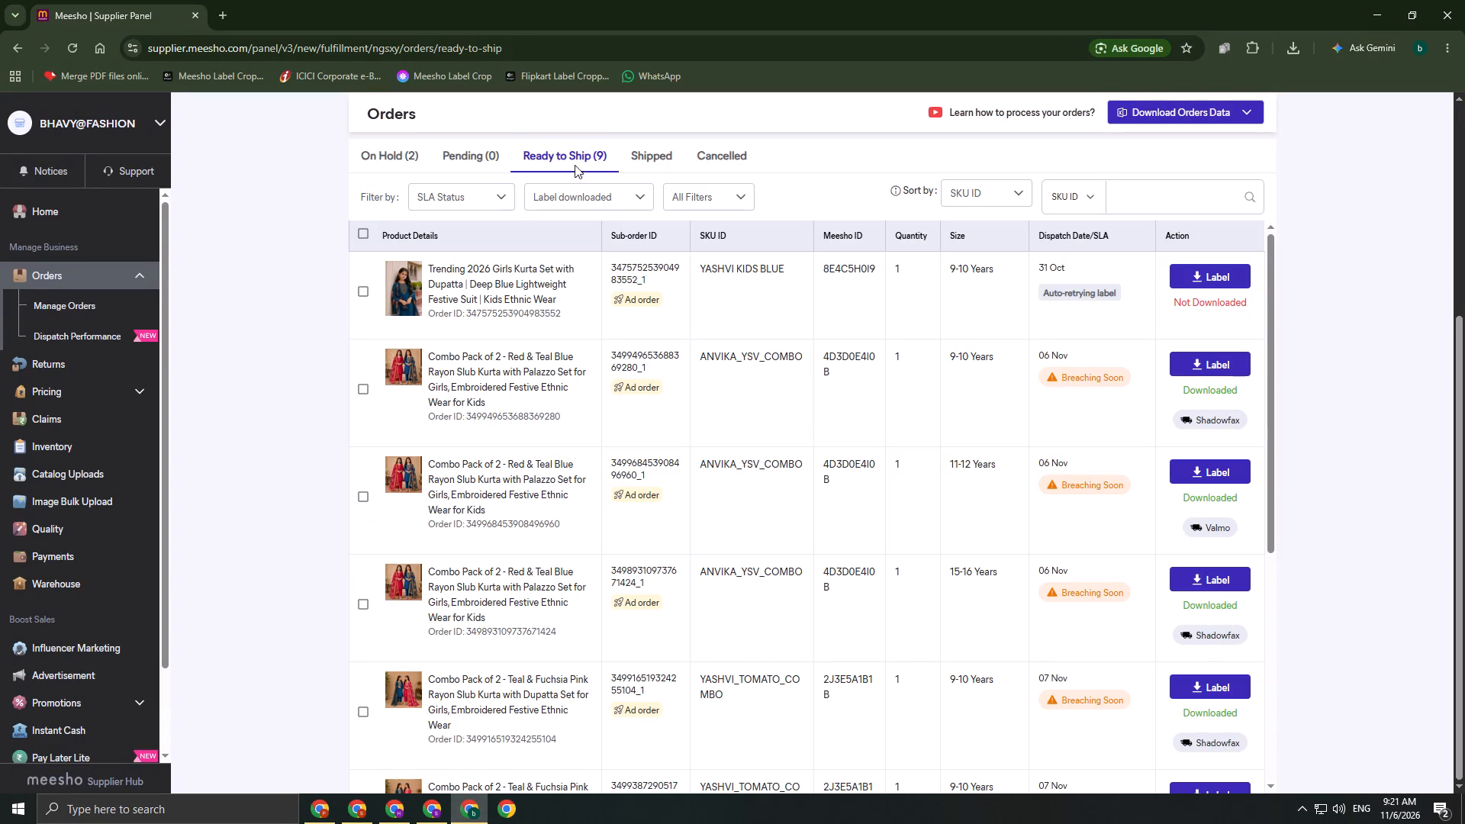
left_click(359, 234)
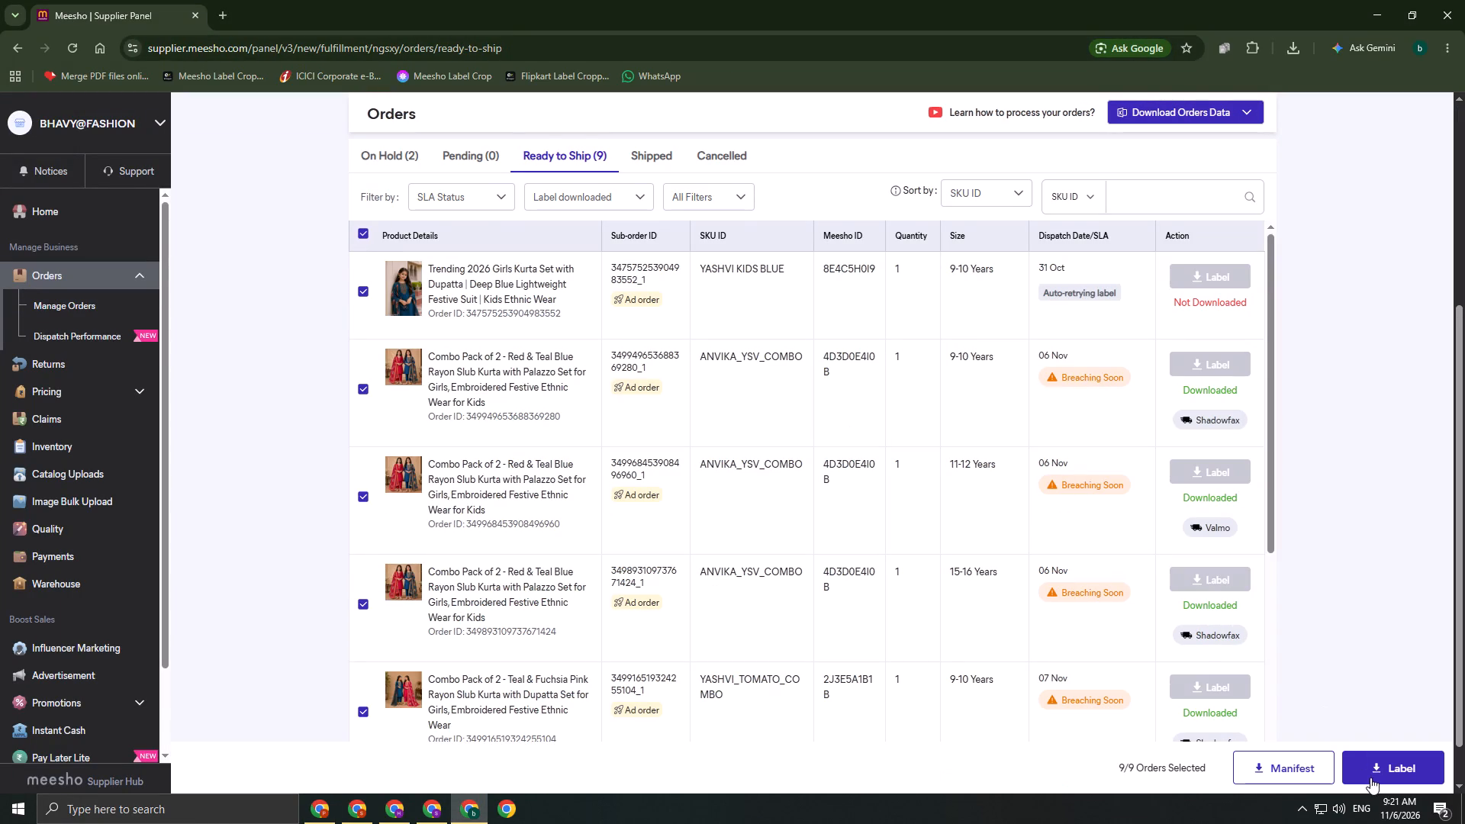
left_click(1370, 777)
Switch to the SHAMUAL@CREATION store's browser profile and generate labels for all its Ready to Ship orders.
left_click(433, 803)
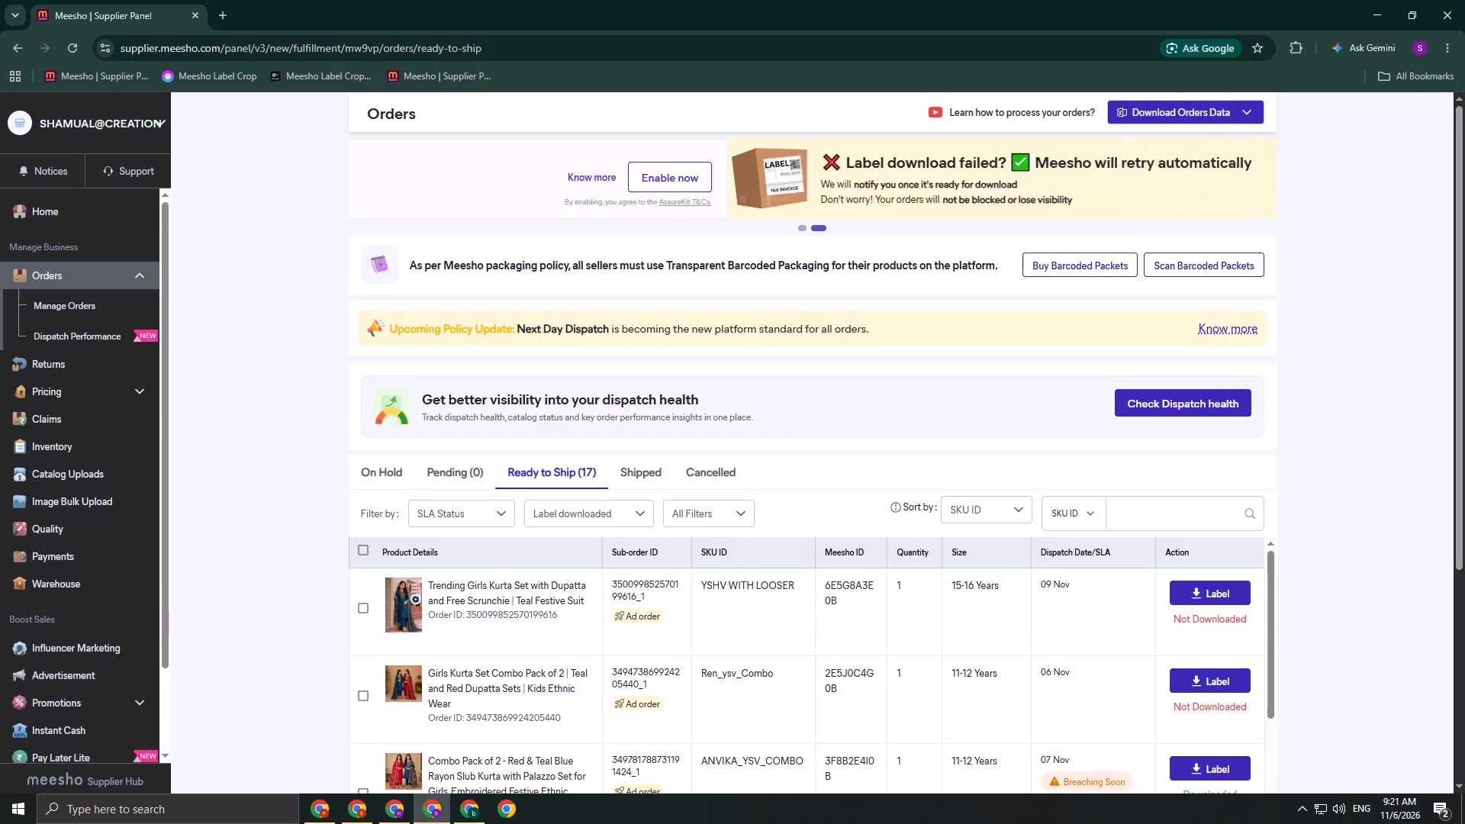
left_click(359, 546)
left_click(1376, 758)
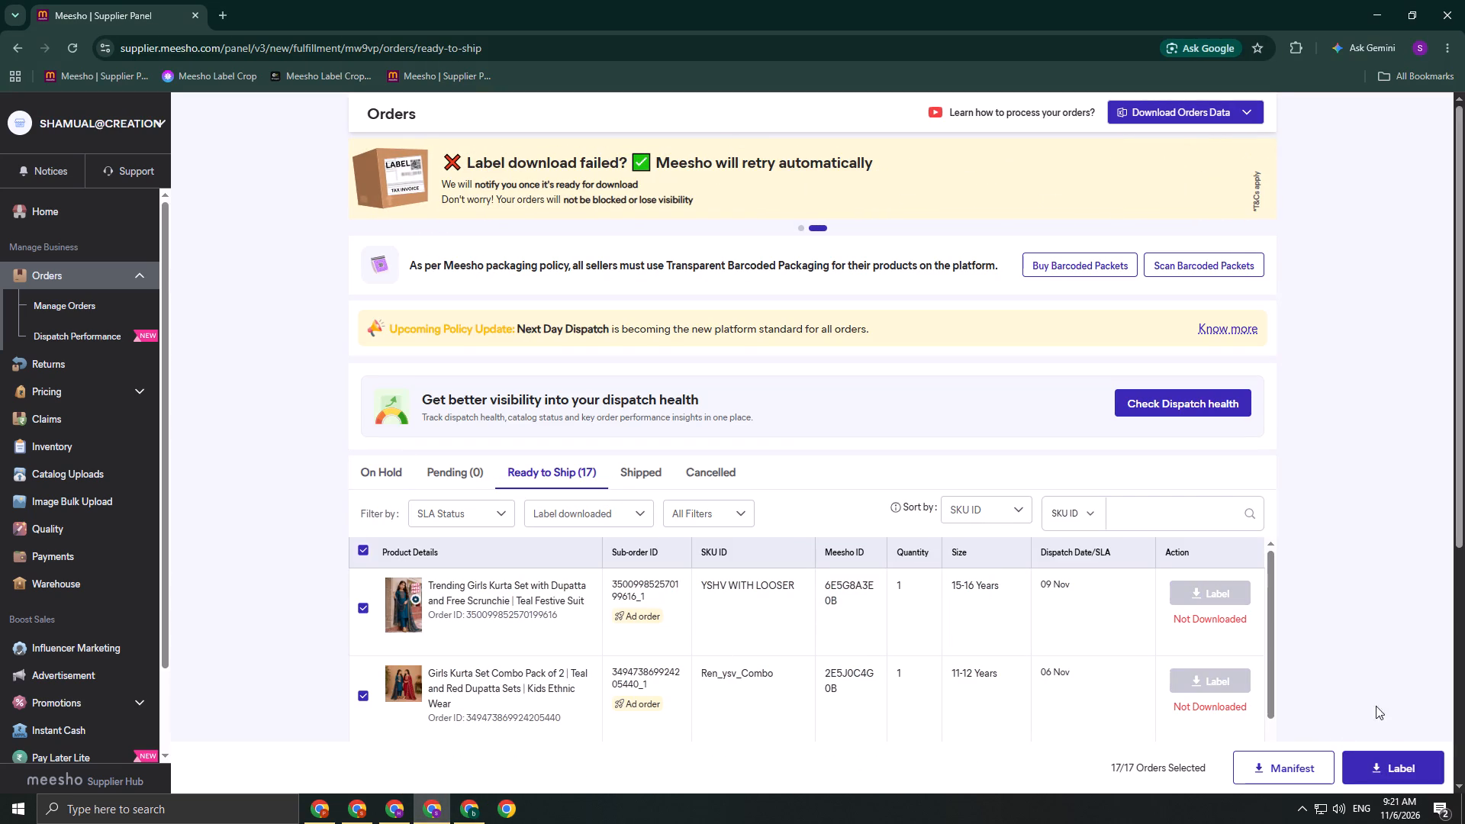
Switch to the HET@FASHION store's browser profile and generate labels for all its Ready to Ship orders.
left_click(365, 822)
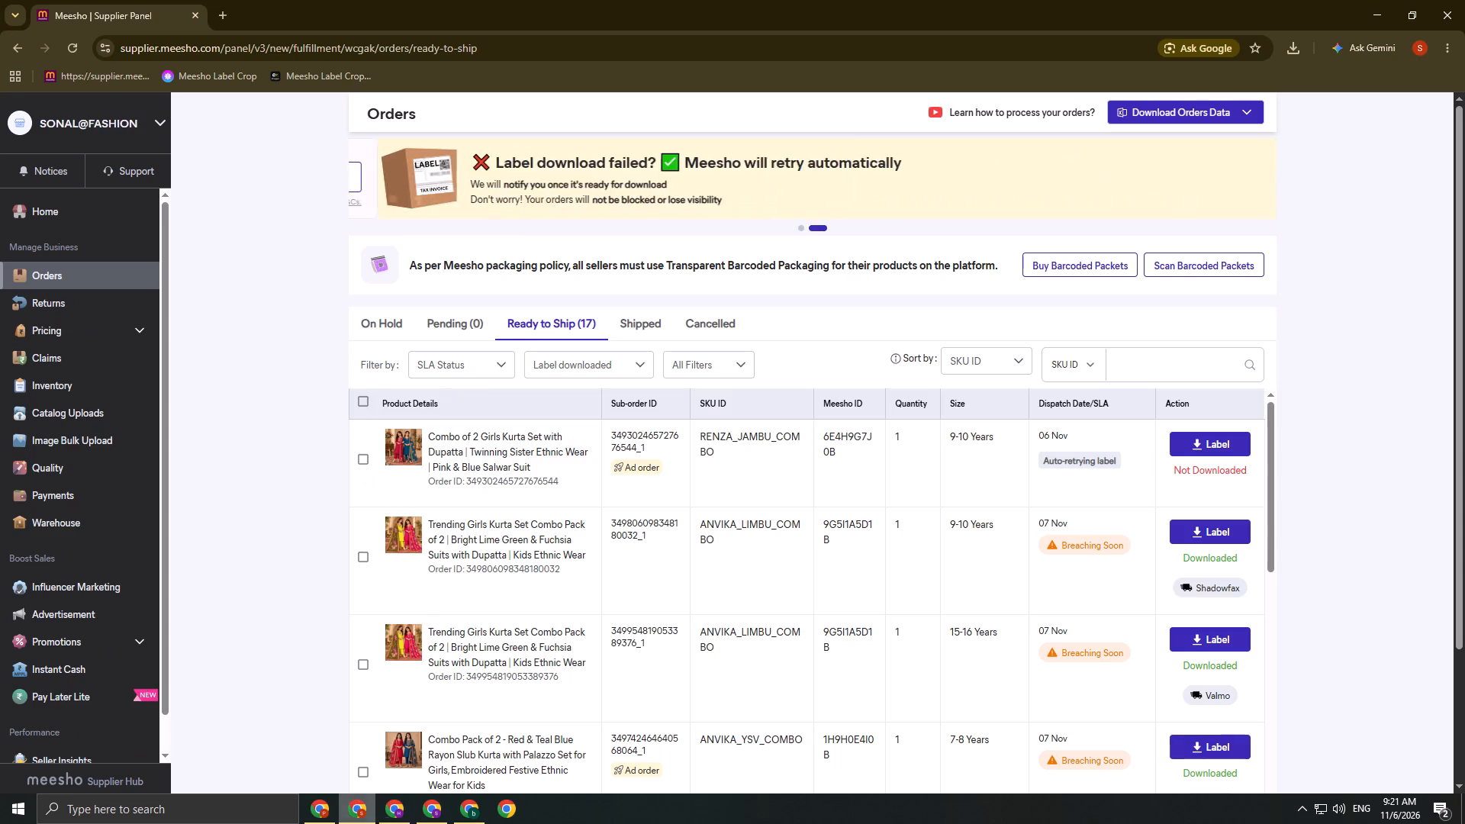
left_click(379, 822)
left_click(365, 552)
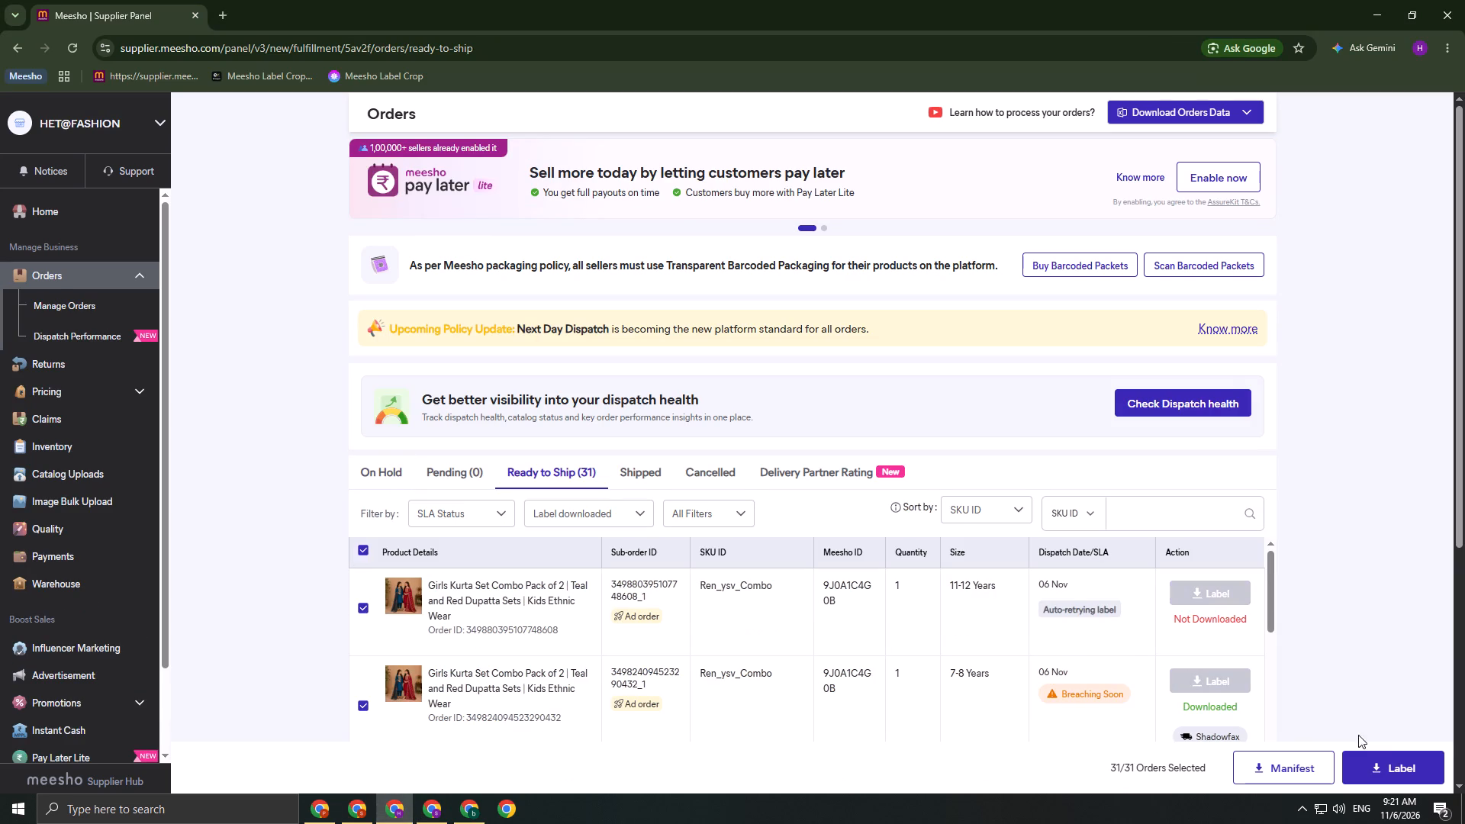
left_click(1394, 754)
Switch to the SONAL@FASHION store's browser profile and generate labels for all its Ready to Ship orders.
left_click(375, 809)
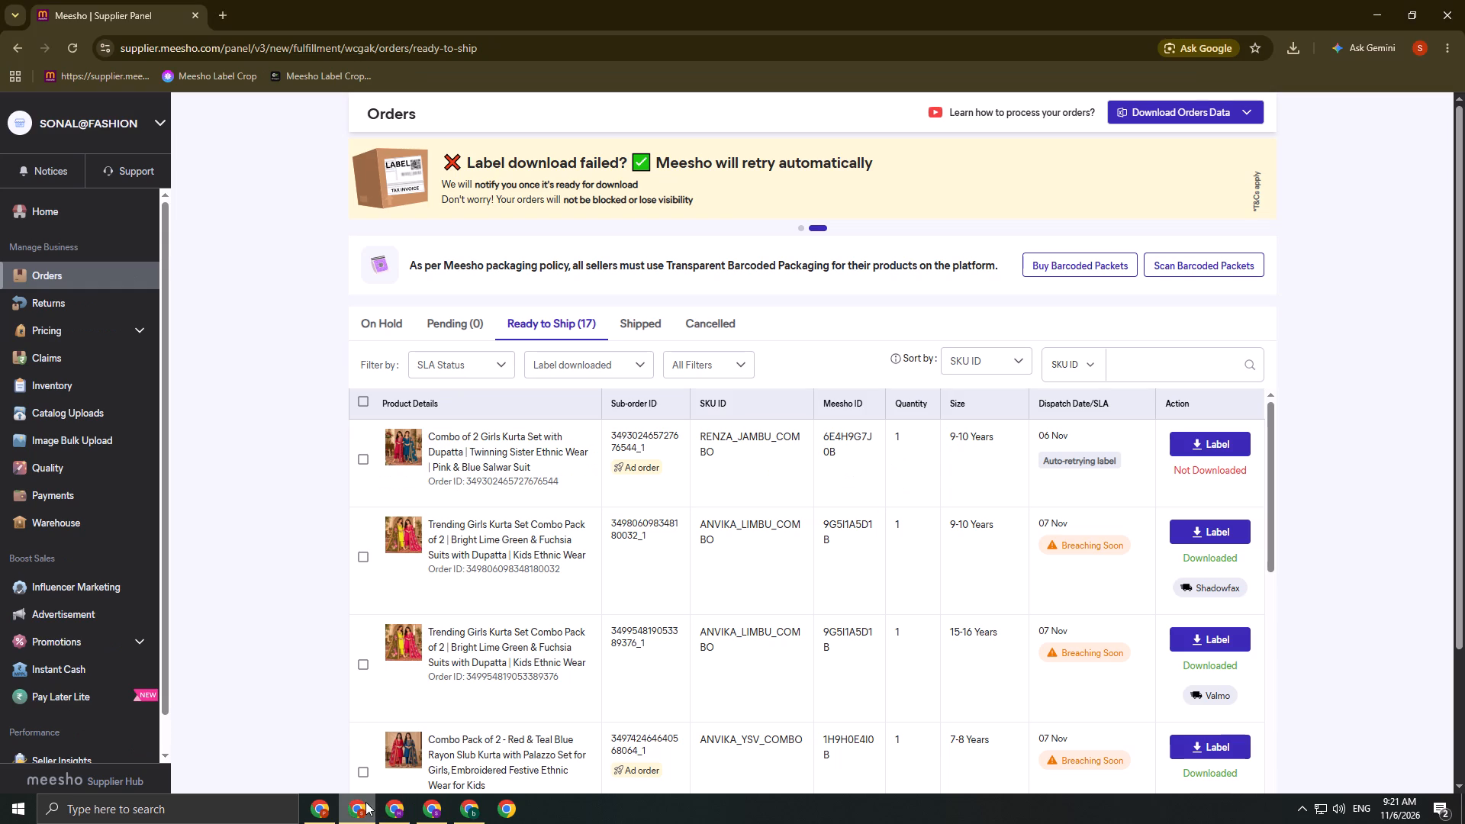
left_click(365, 395)
left_click(1420, 771)
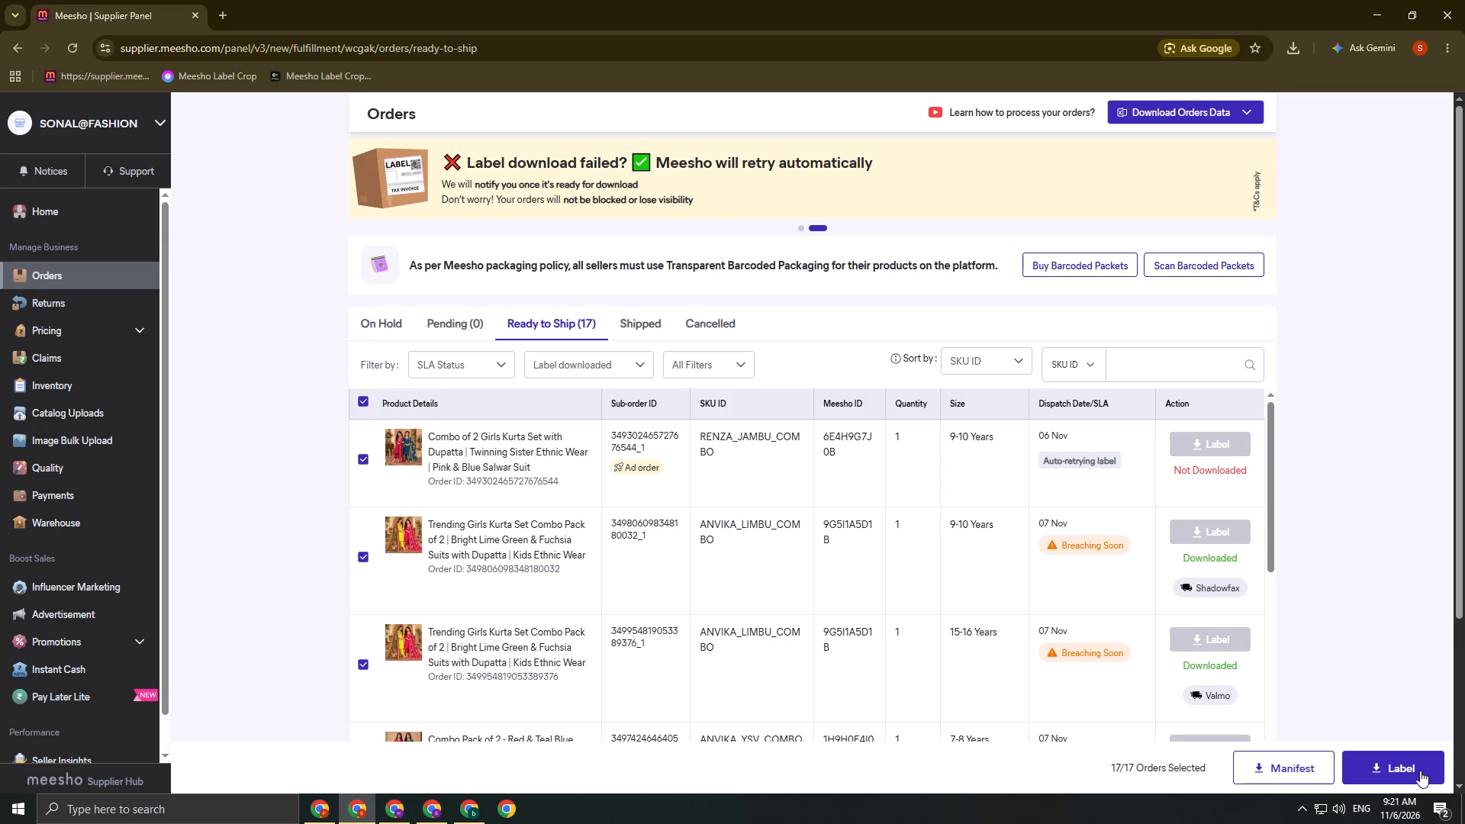
Switch to the PUJA@CREATION store's browser profile and generate the label for its Ready to Ship order.
left_click(320, 803)
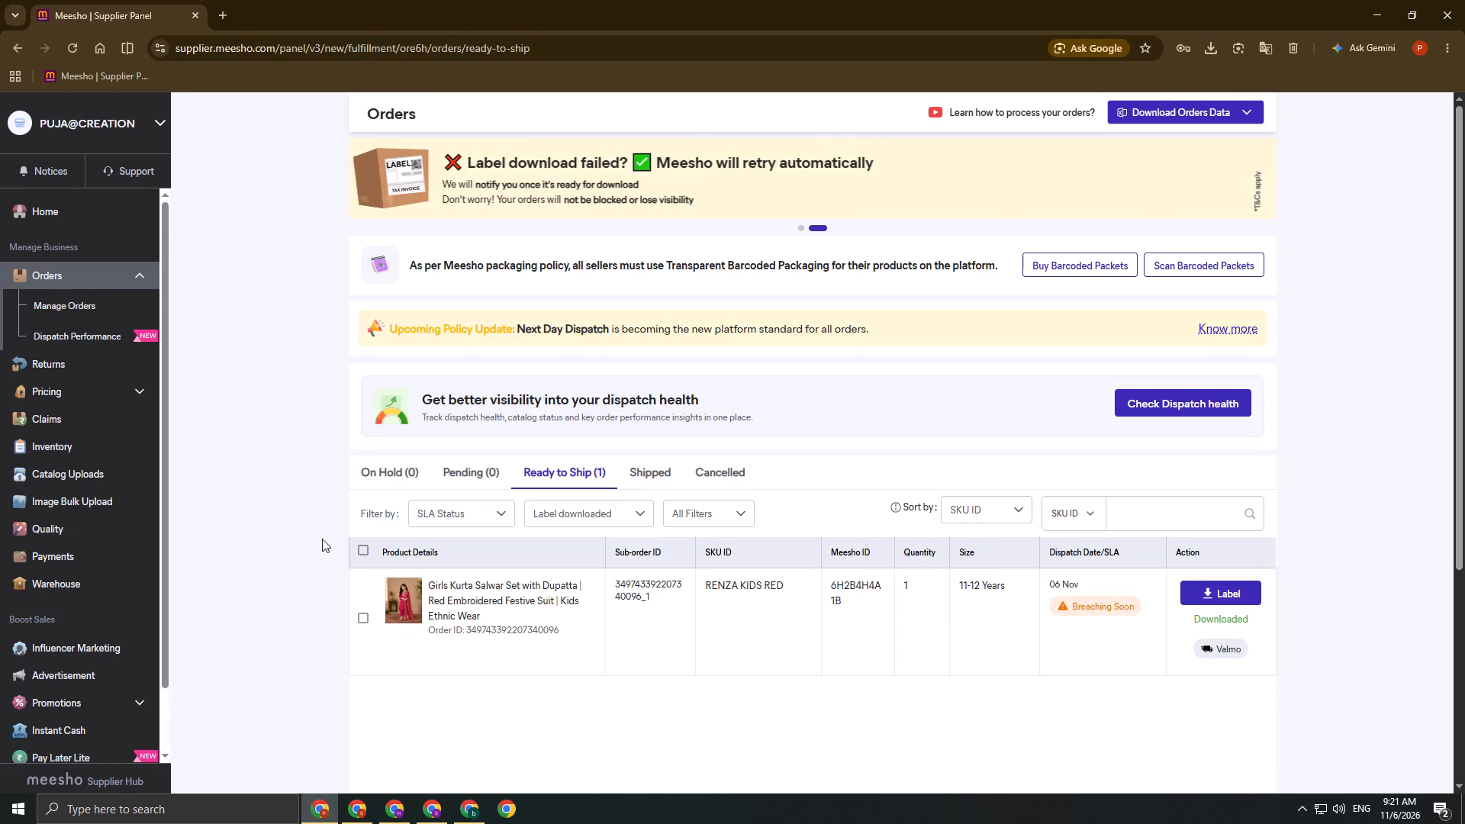
left_click(369, 553)
left_click(1391, 760)
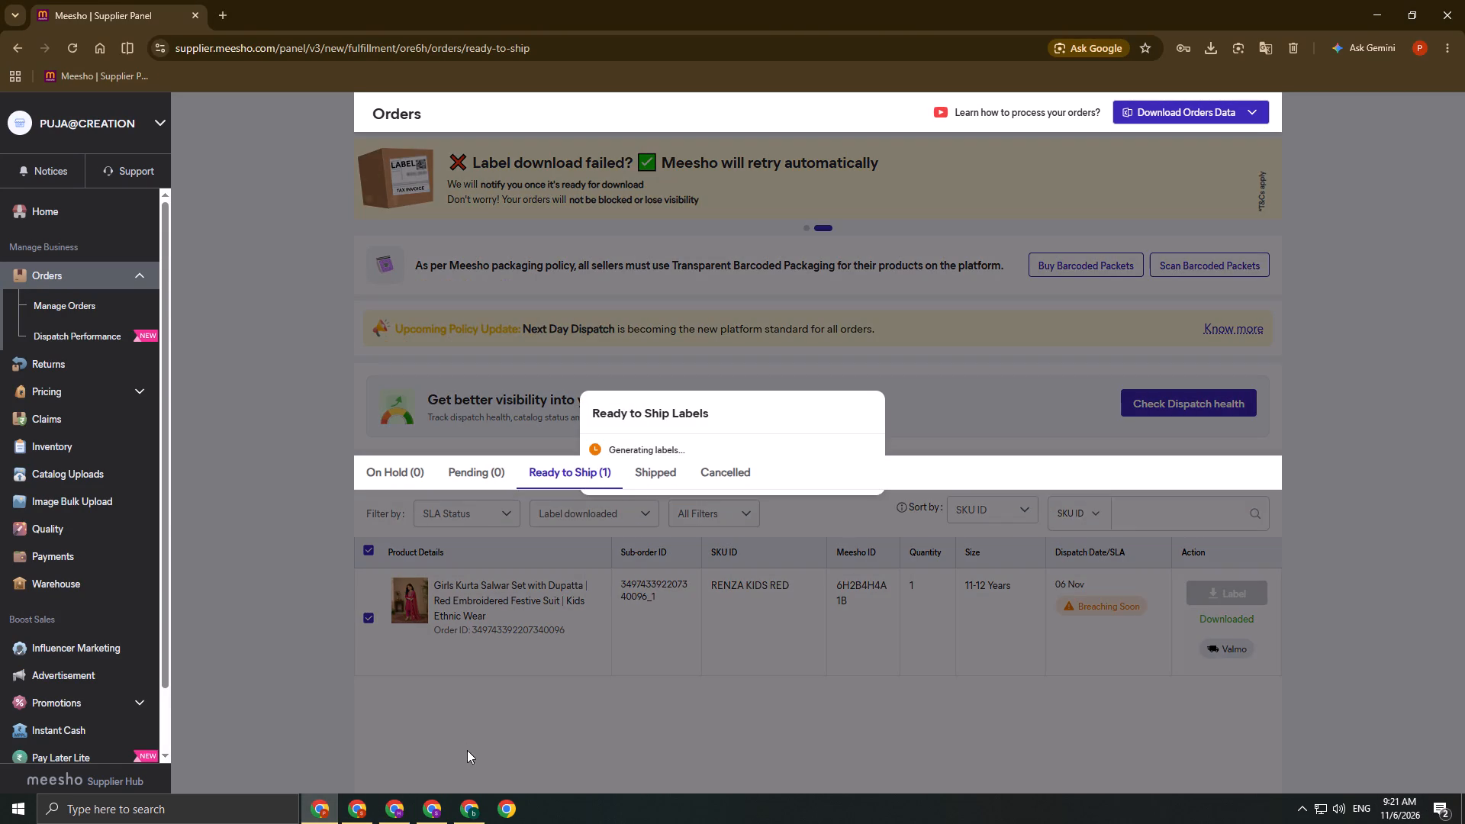
Download the generated label files store by store, covering BHAVY@FASHION, SHAMUAL@CREATION and HET@FASHION, and move on to the next store's browser profile.
left_click(475, 796)
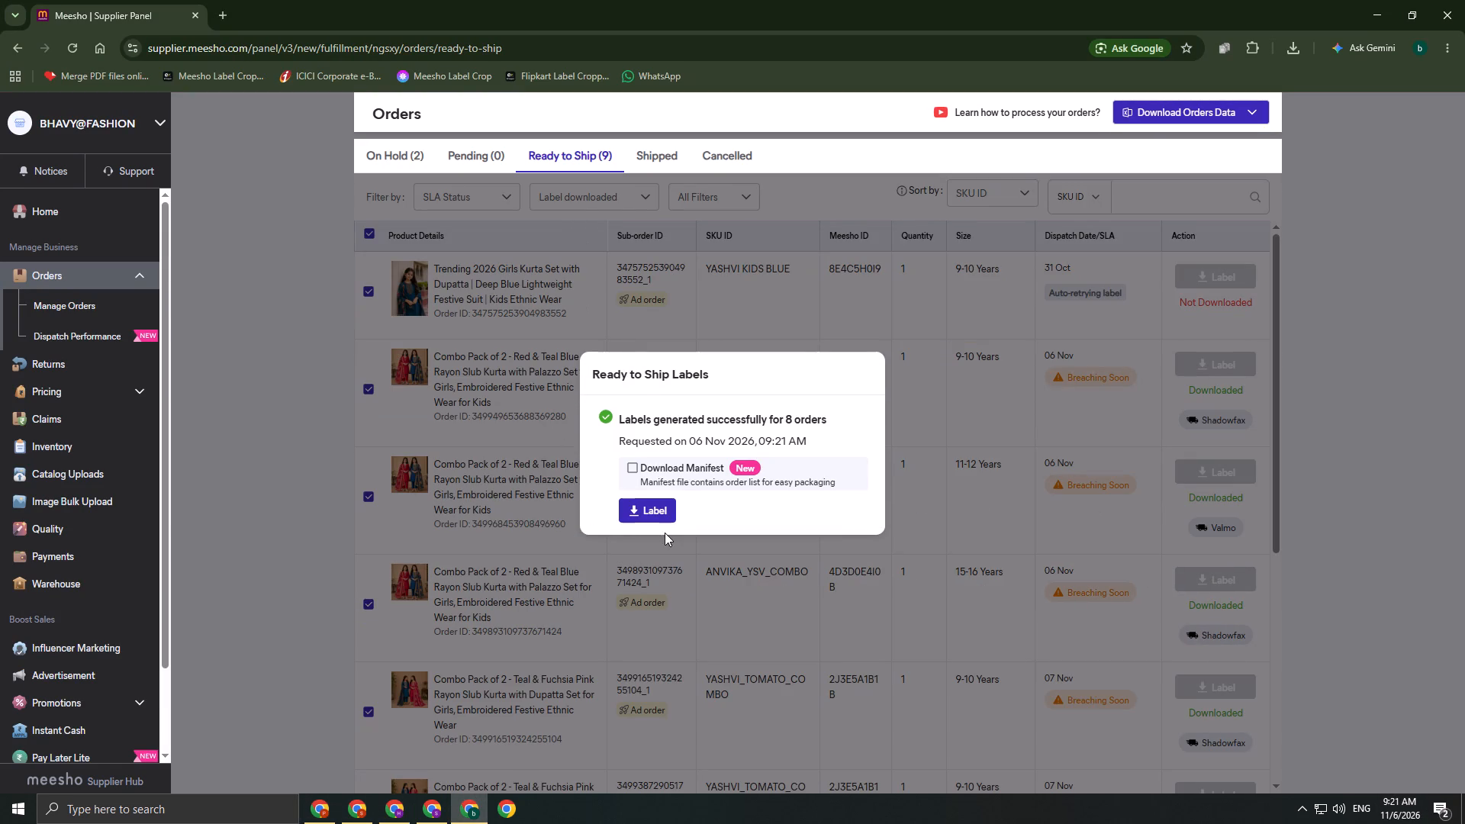
left_click(652, 517)
left_click(439, 823)
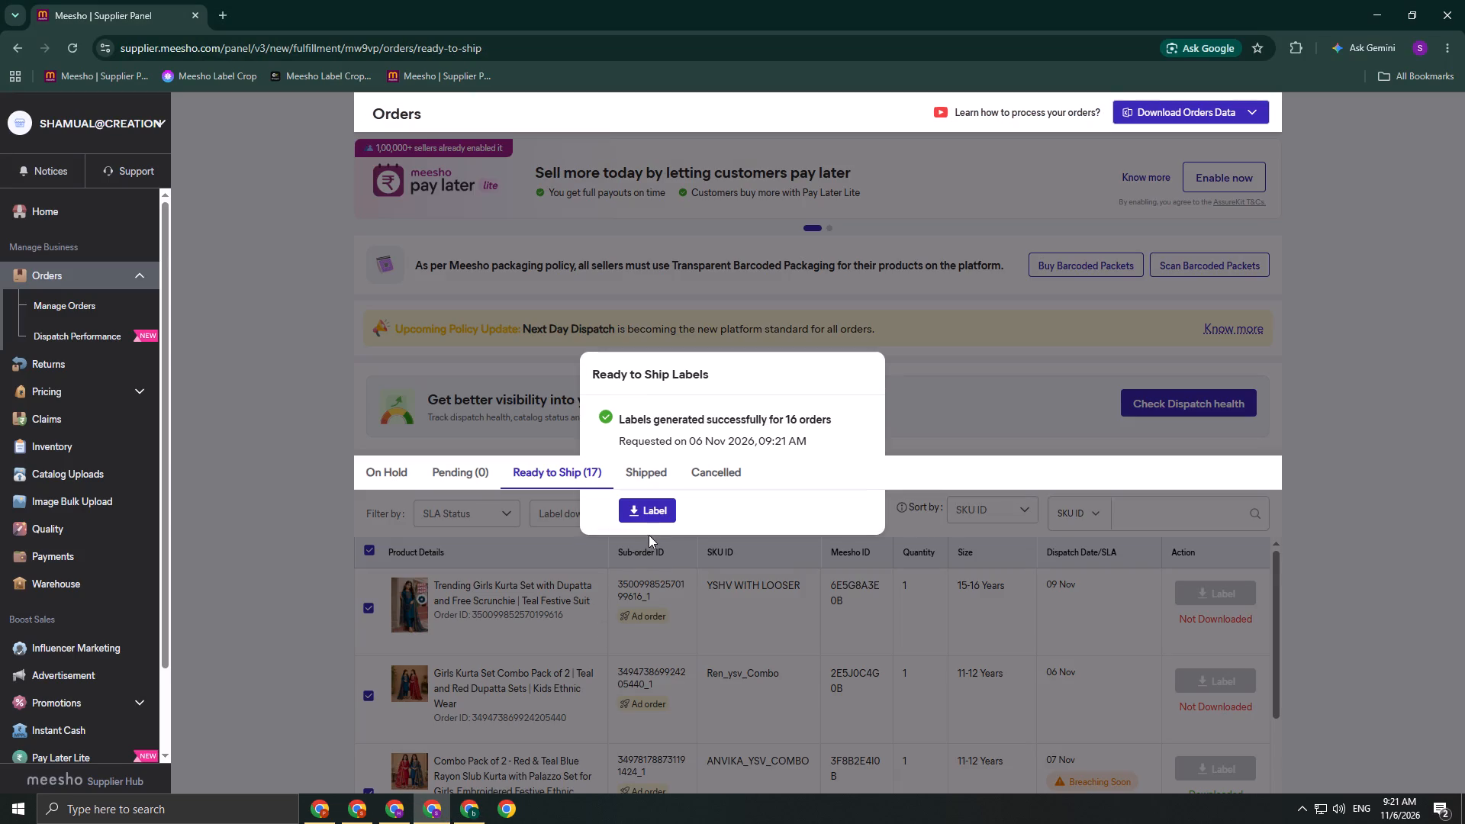
left_click(645, 502)
left_click(385, 823)
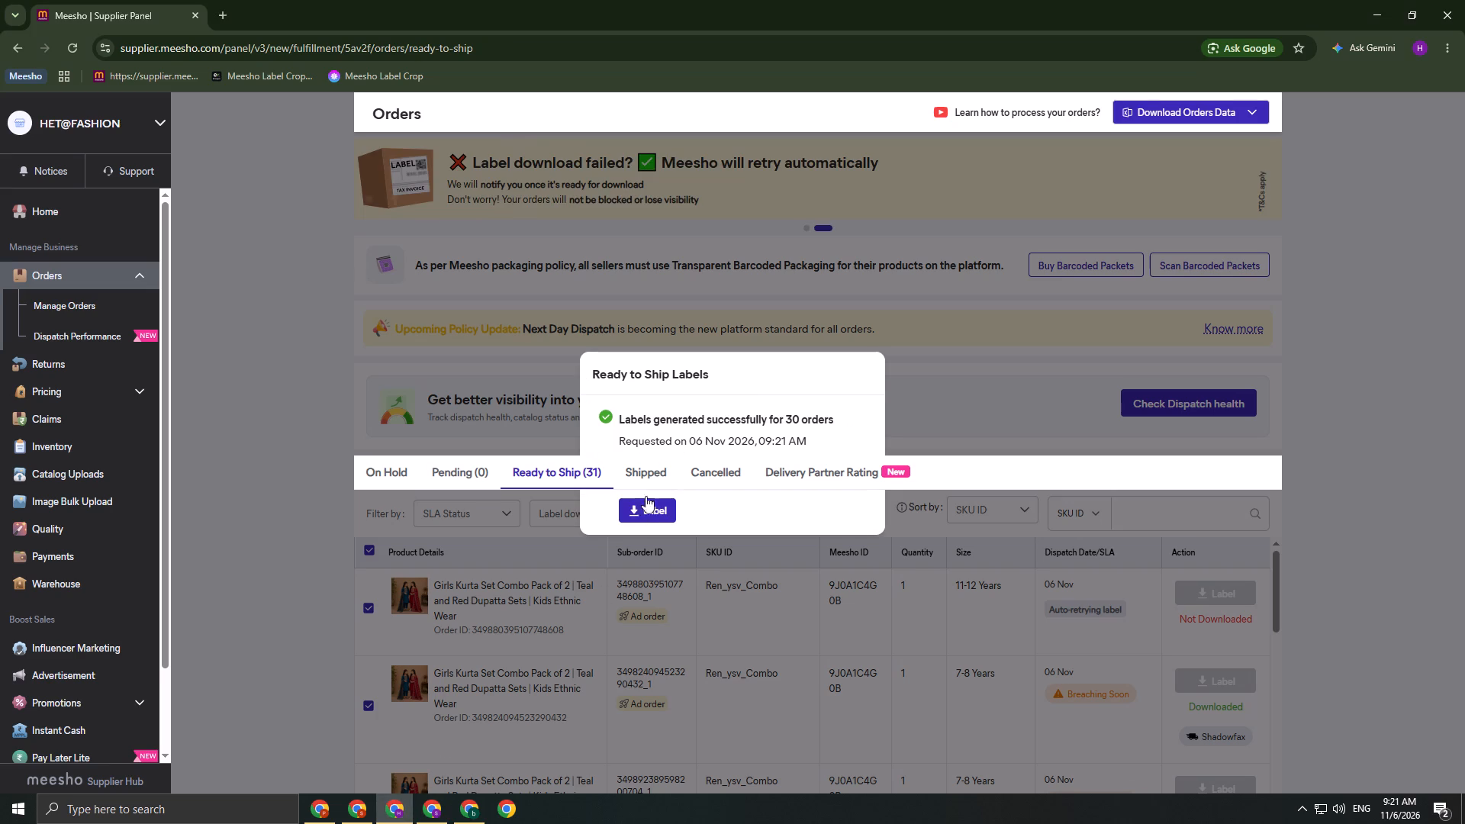
left_click(646, 504)
left_click(336, 817)
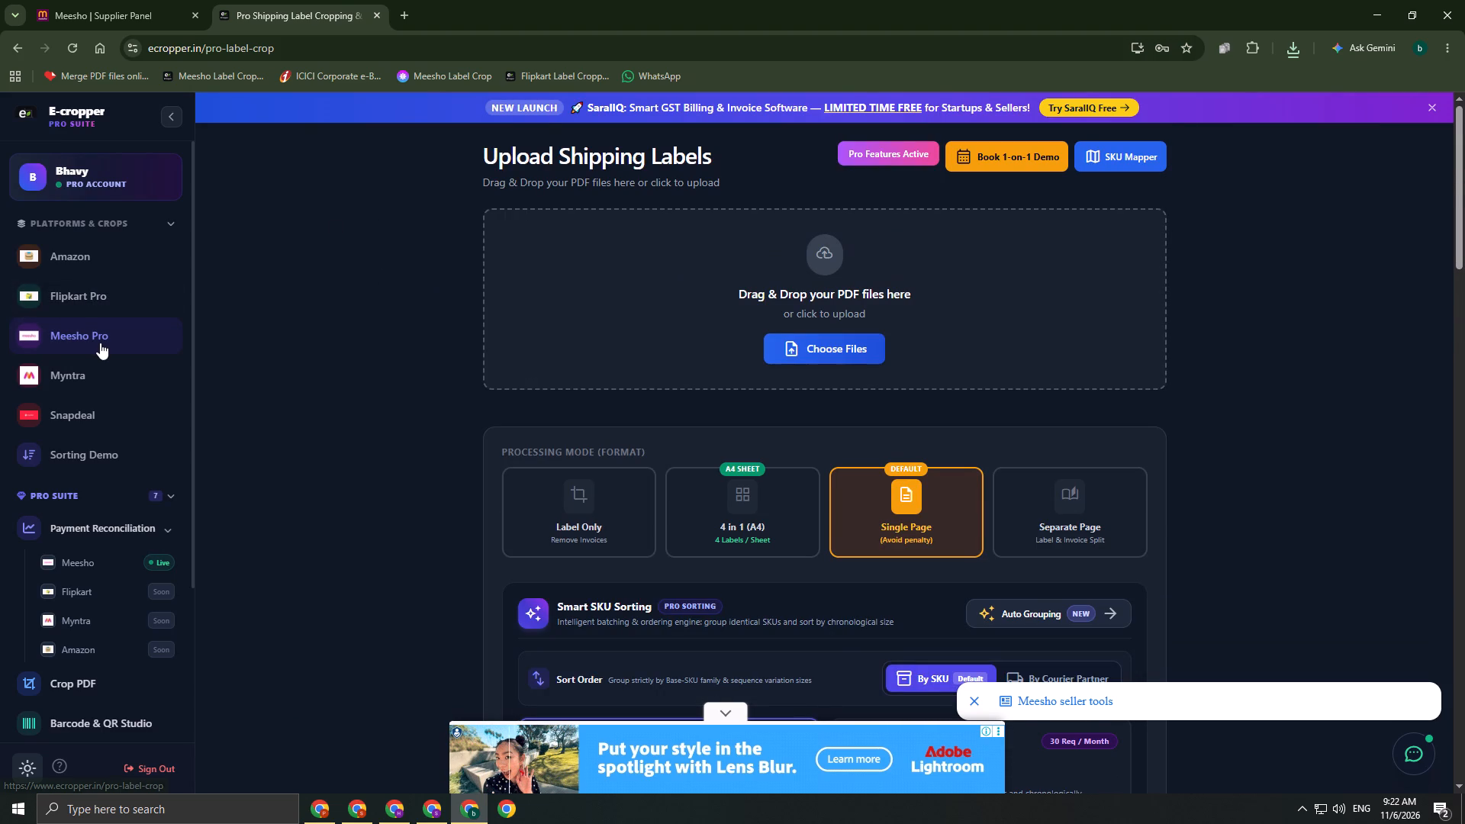
Open the Meesho Pro label cropper in E-cropper and set the processing mode to Label Only.
left_click(100, 343)
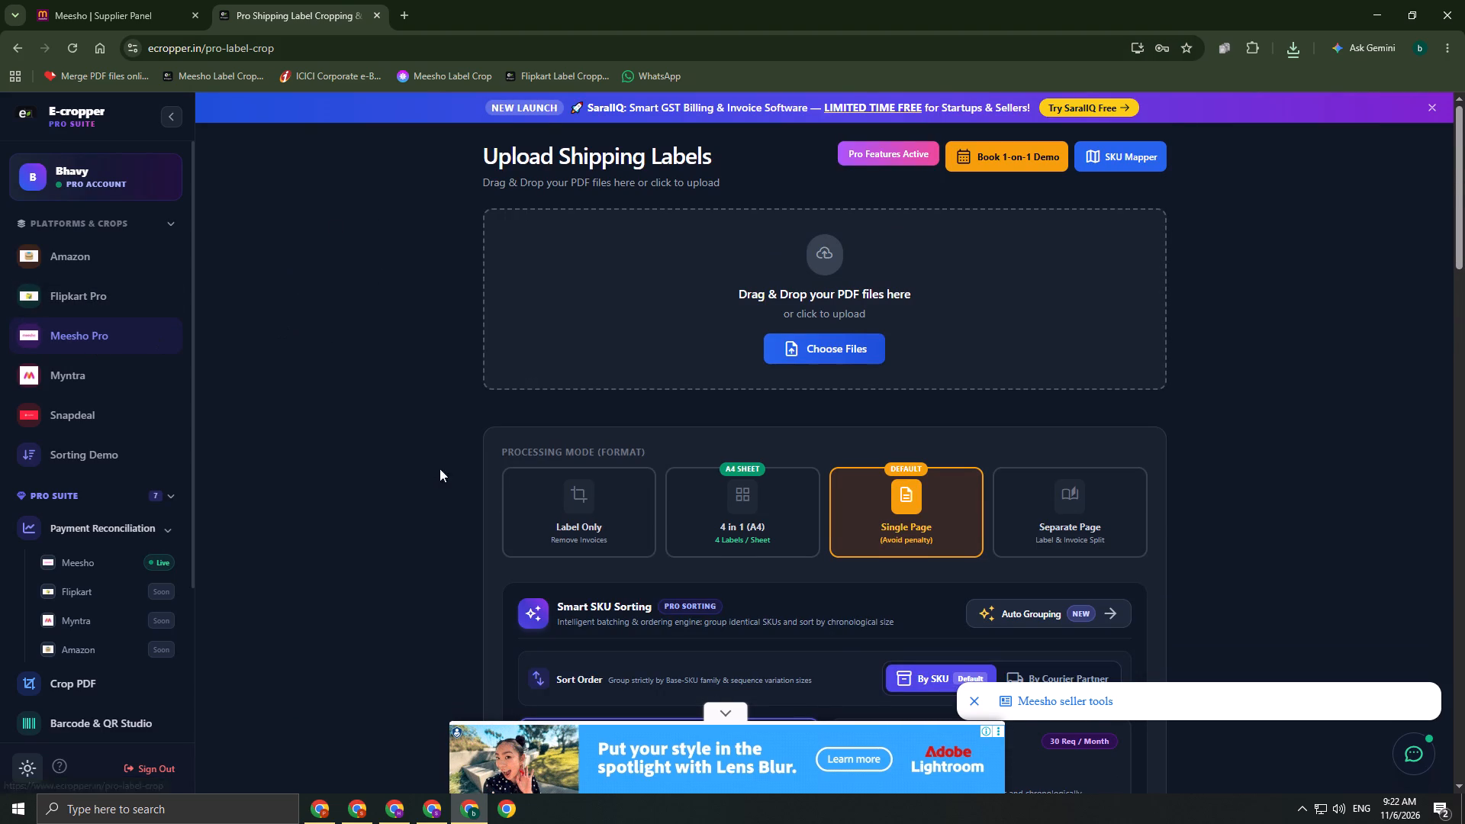
scroll(523, 485, "down", 1)
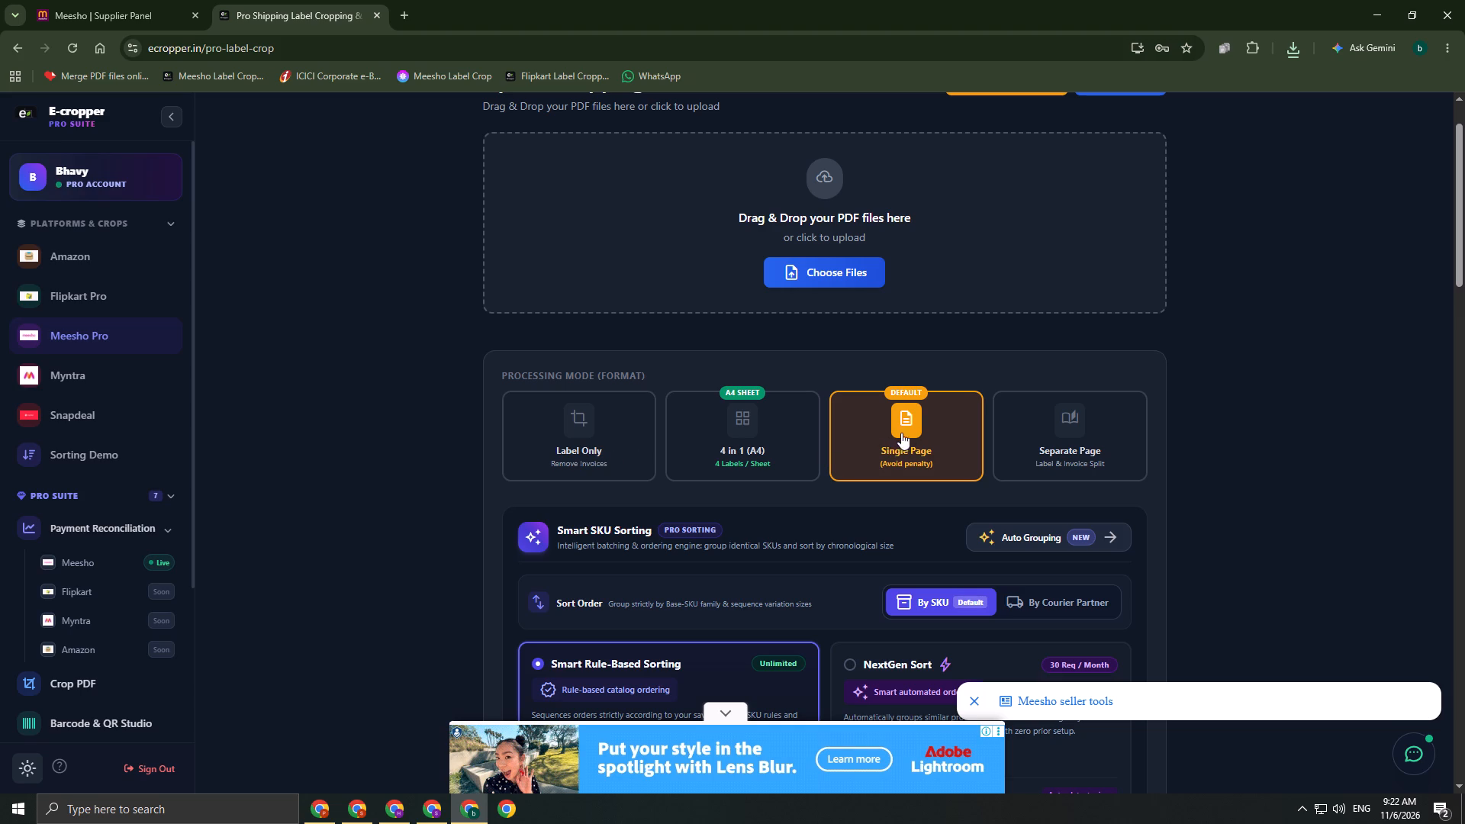
left_click(604, 436)
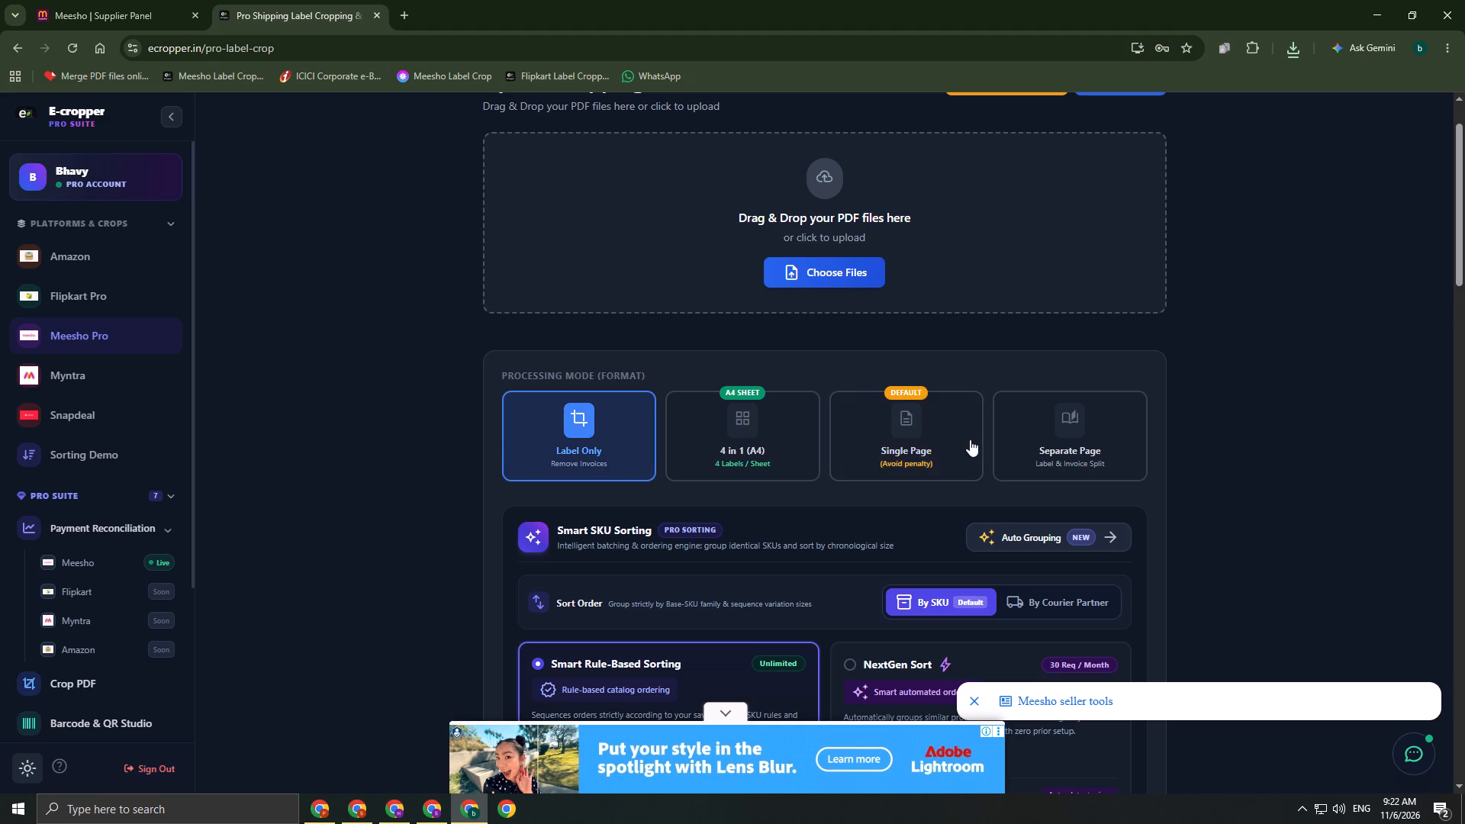
left_click(910, 452)
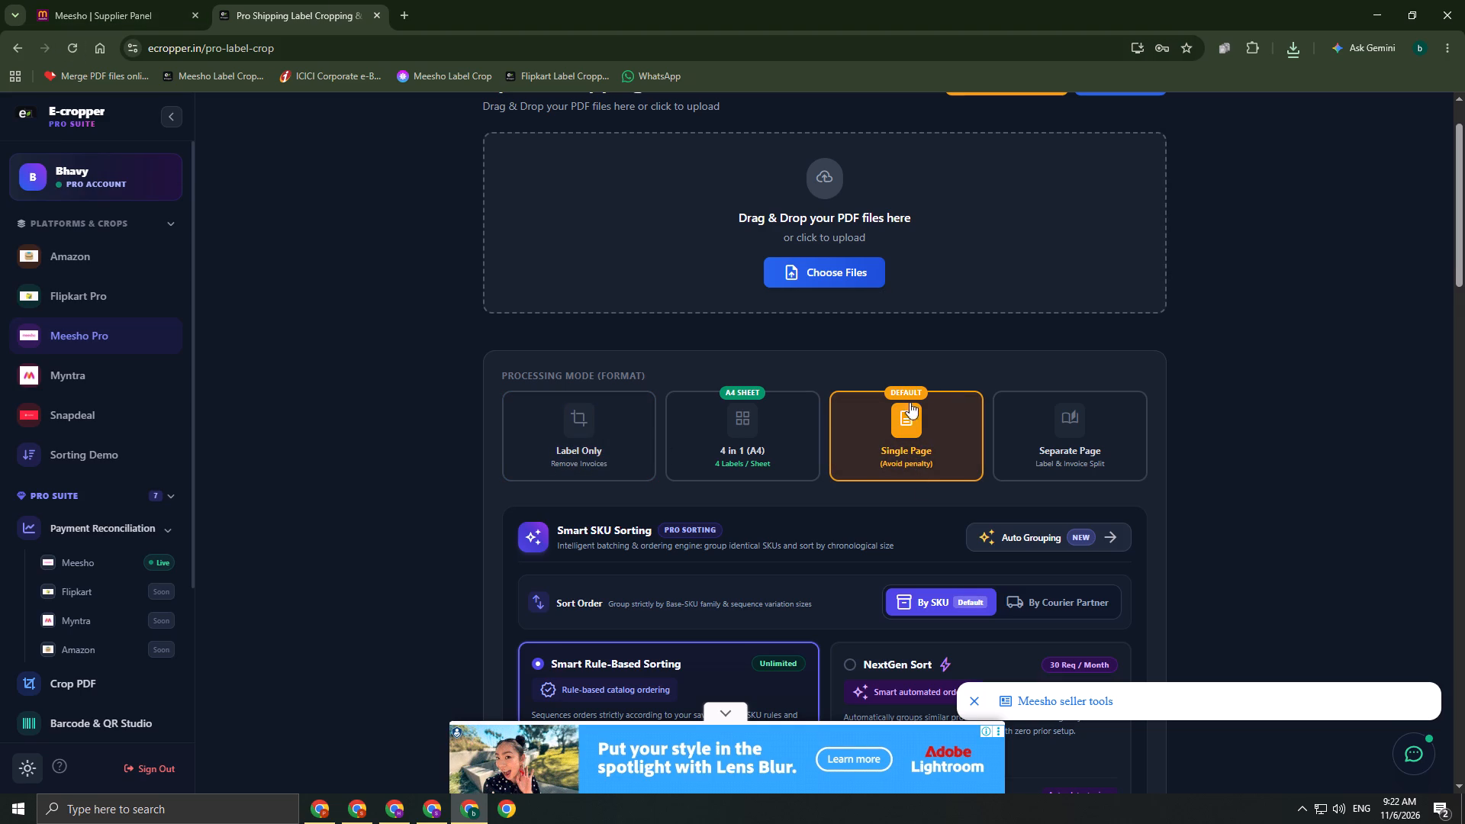
left_click(625, 428)
Upload today's five Sub_Order_Labels PDF files from the Downloads folder to the label cropper and check the uploaded file list.
scroll(678, 445, "up", 5)
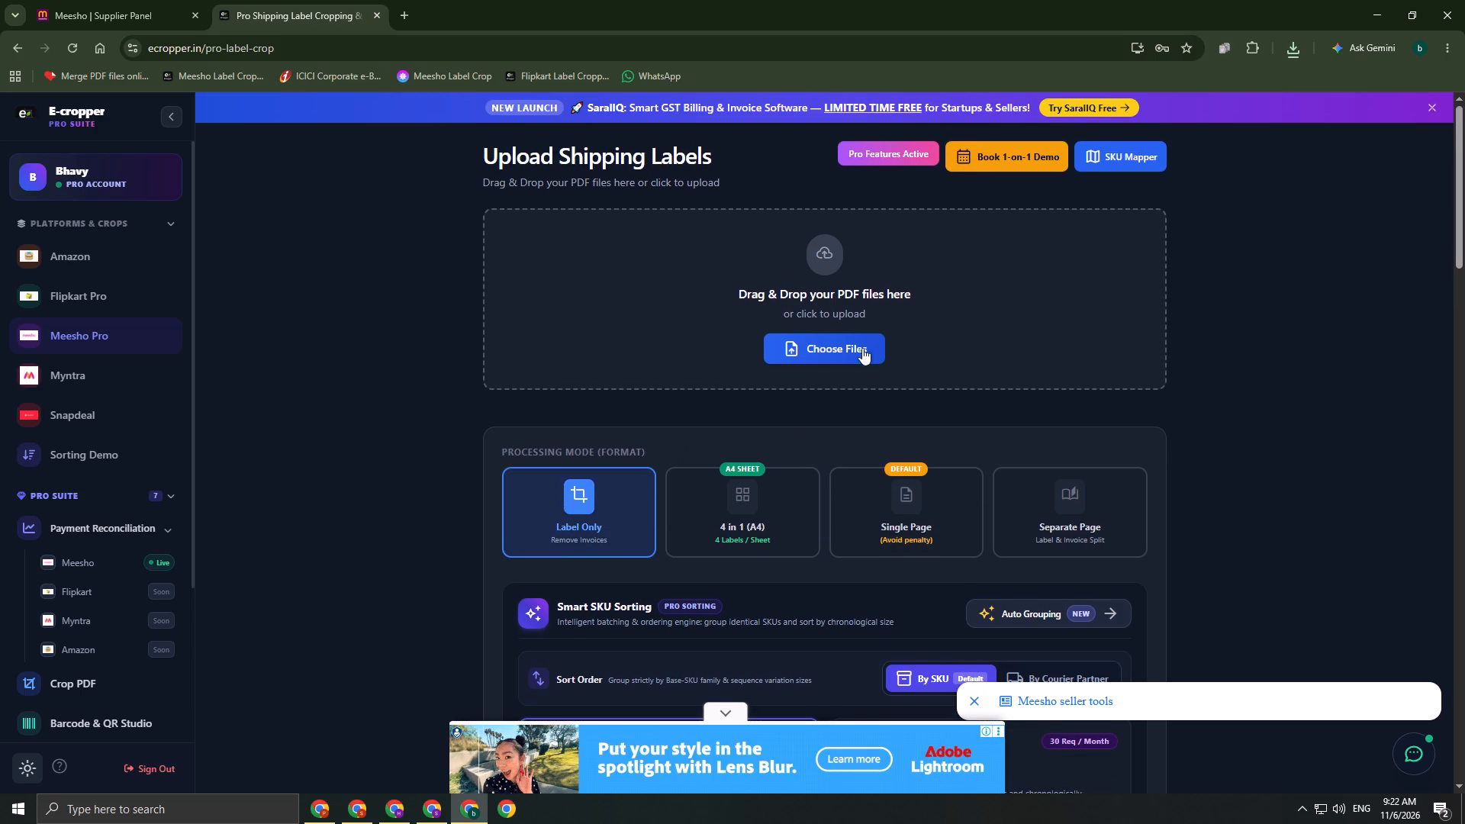
left_click(862, 336)
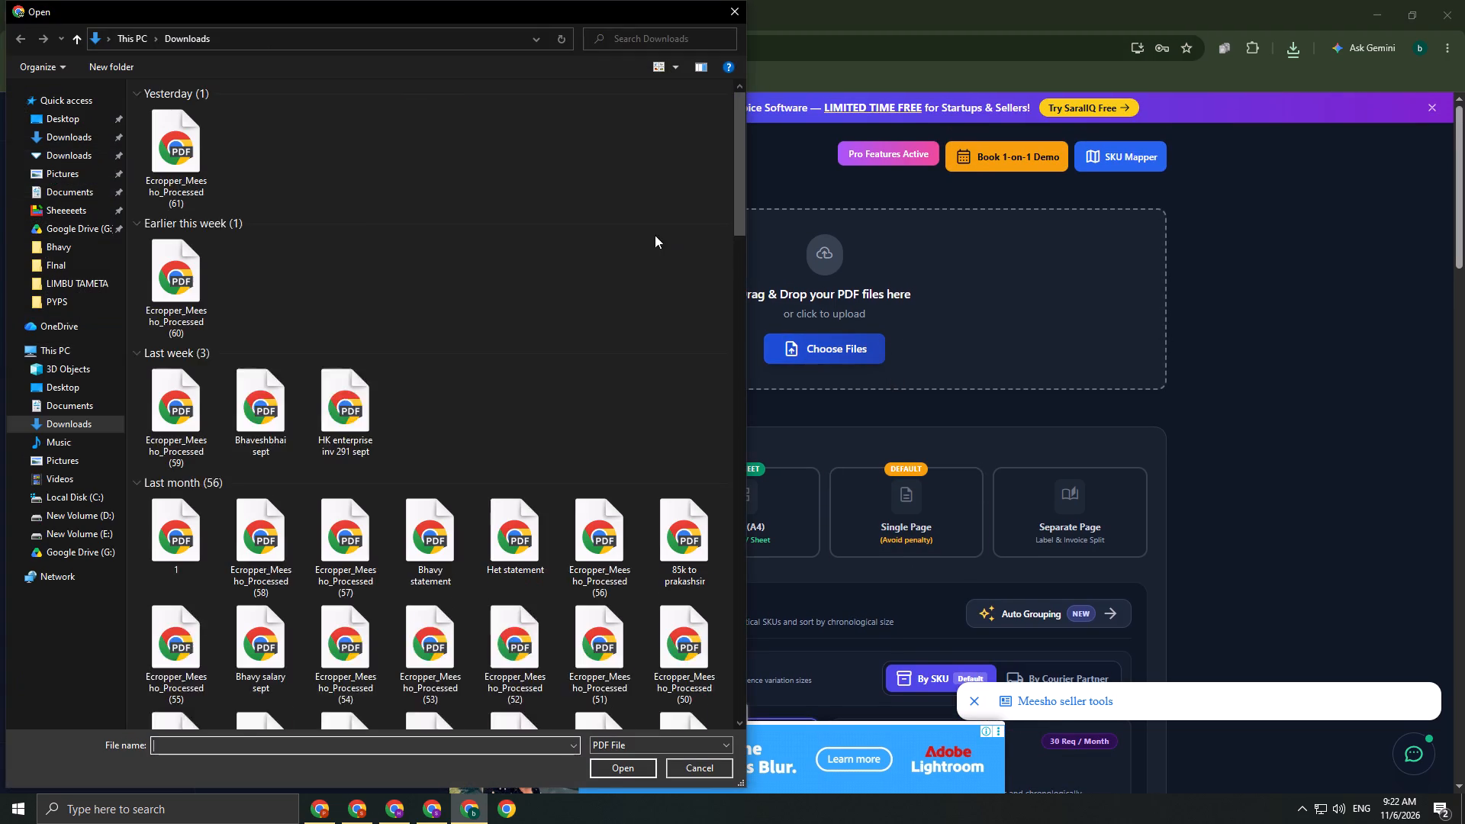
left_click_drag(583, 150, 163, 147)
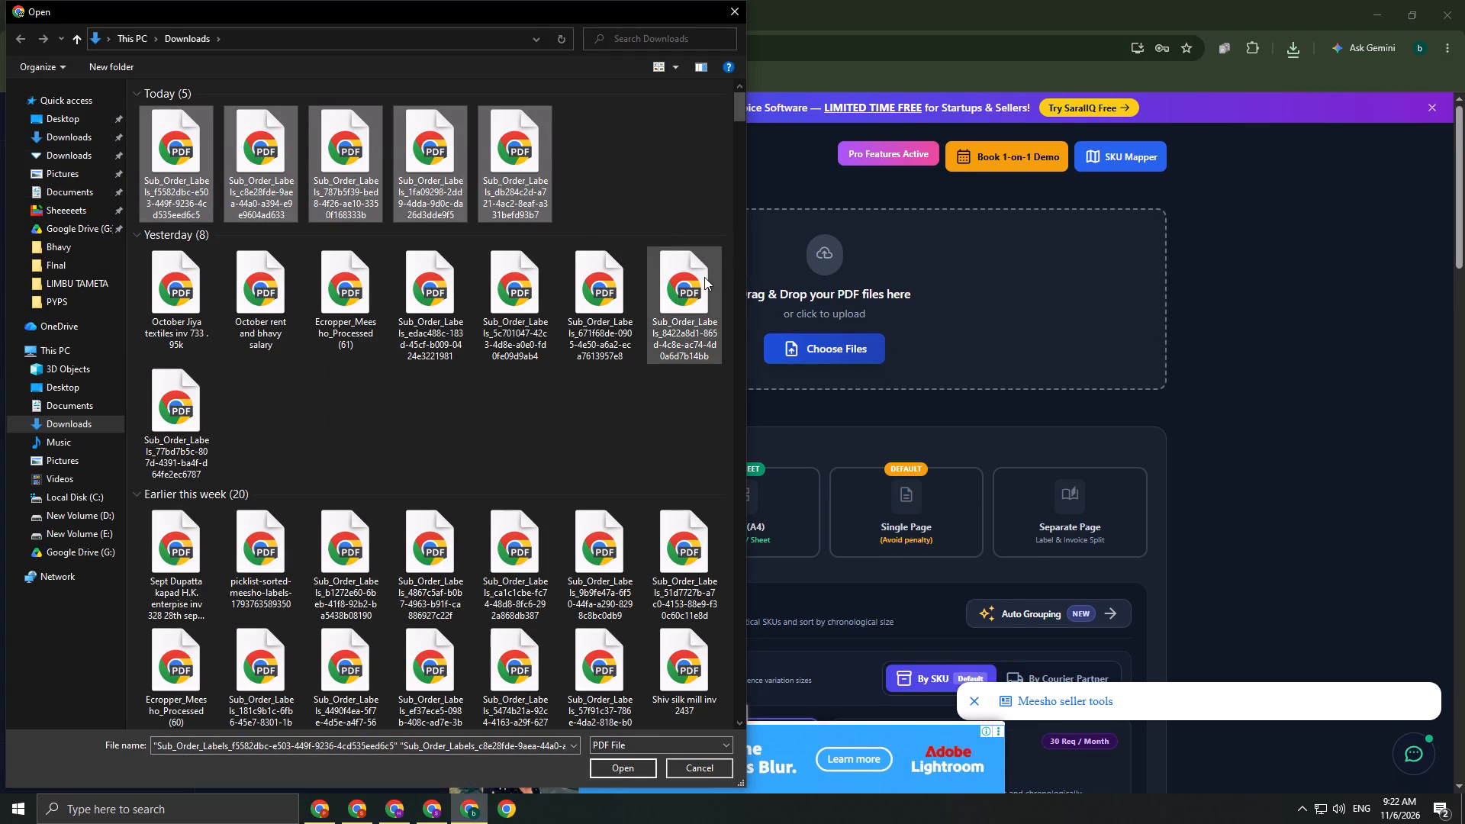
key("Return")
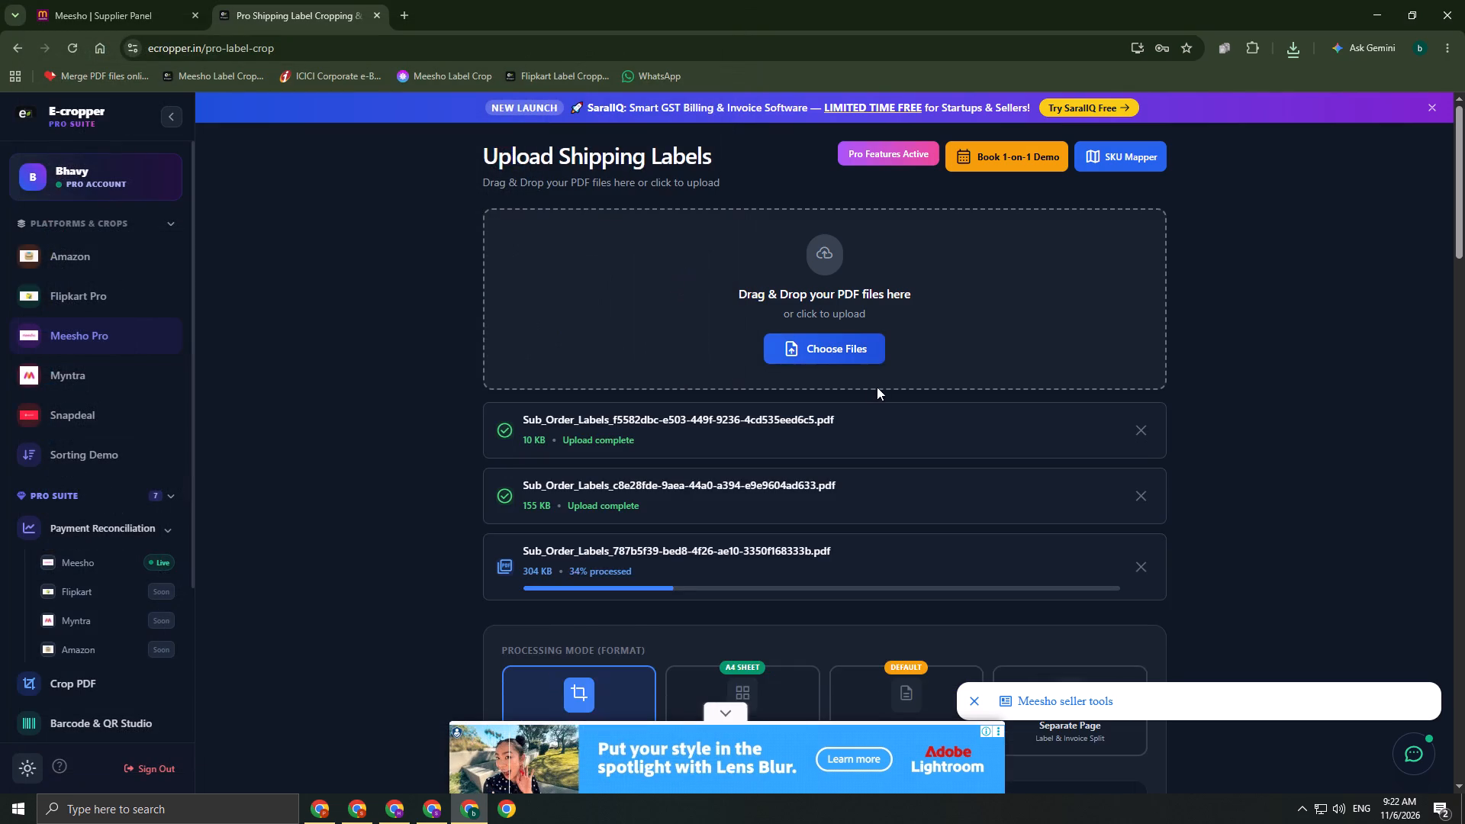
scroll(879, 385, "down", 2)
scroll(868, 339, "up", 3)
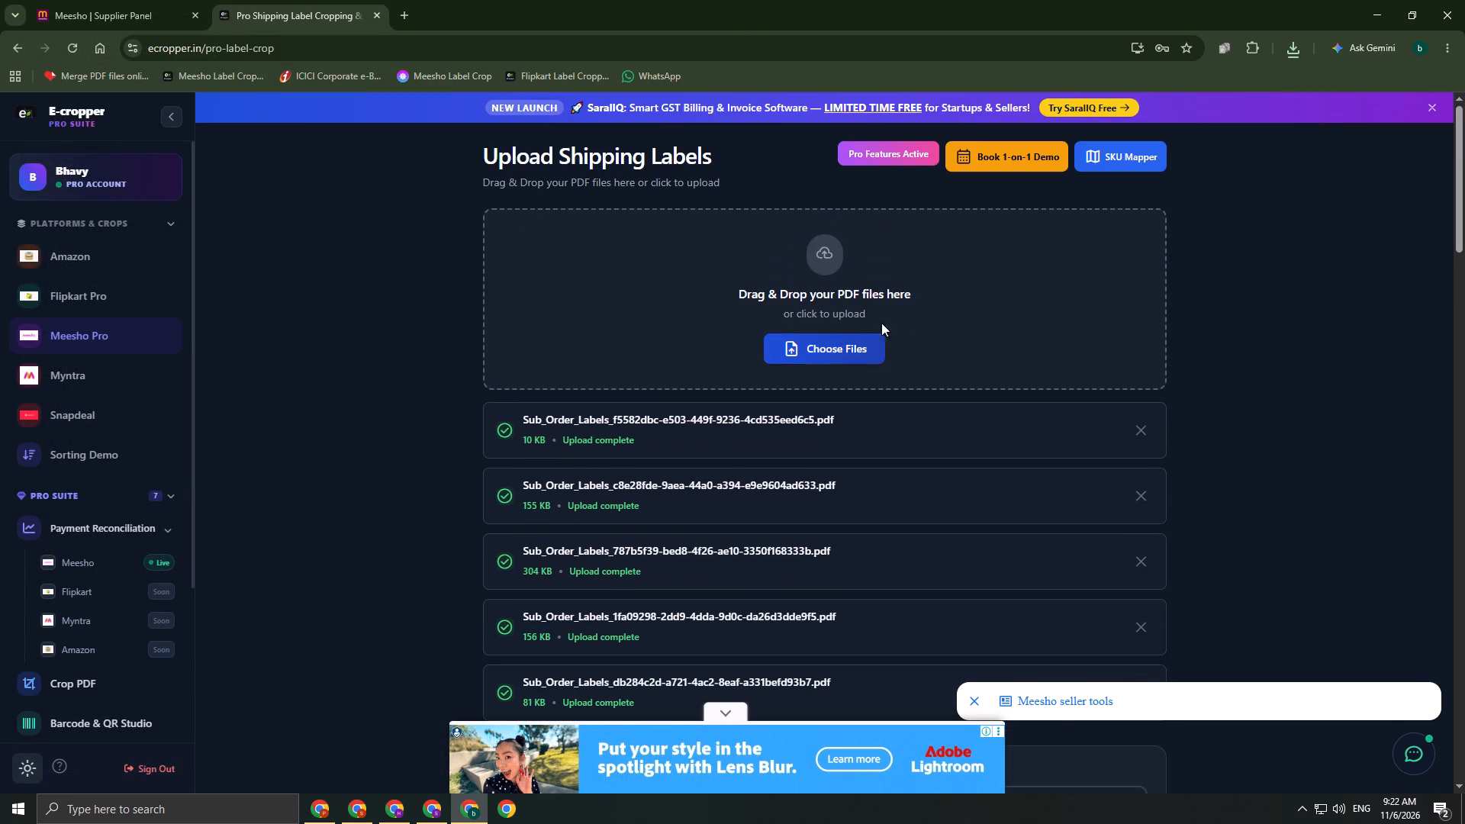
scroll(932, 303, "down", 5)
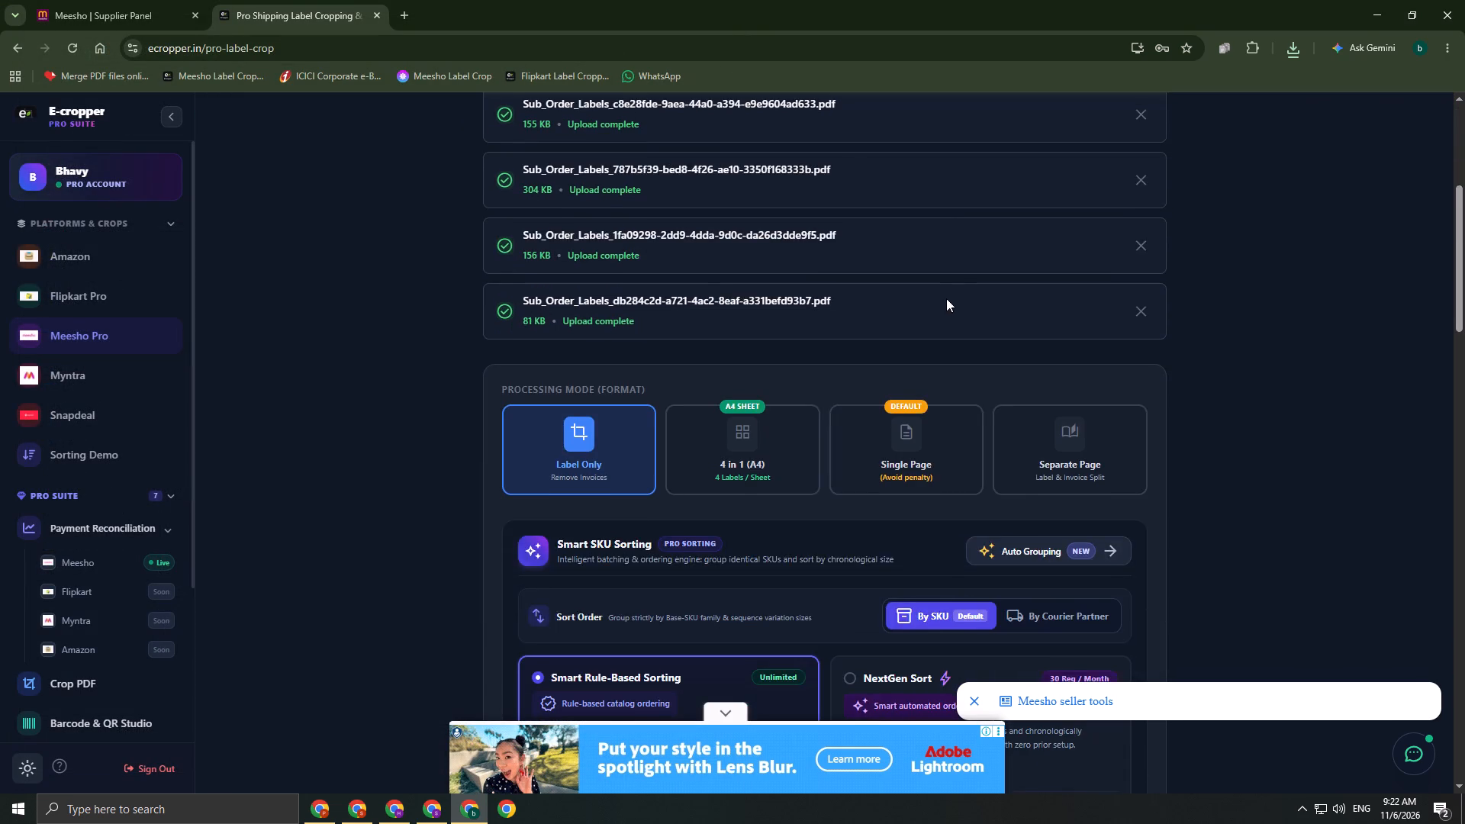
scroll(950, 298, "up", 6)
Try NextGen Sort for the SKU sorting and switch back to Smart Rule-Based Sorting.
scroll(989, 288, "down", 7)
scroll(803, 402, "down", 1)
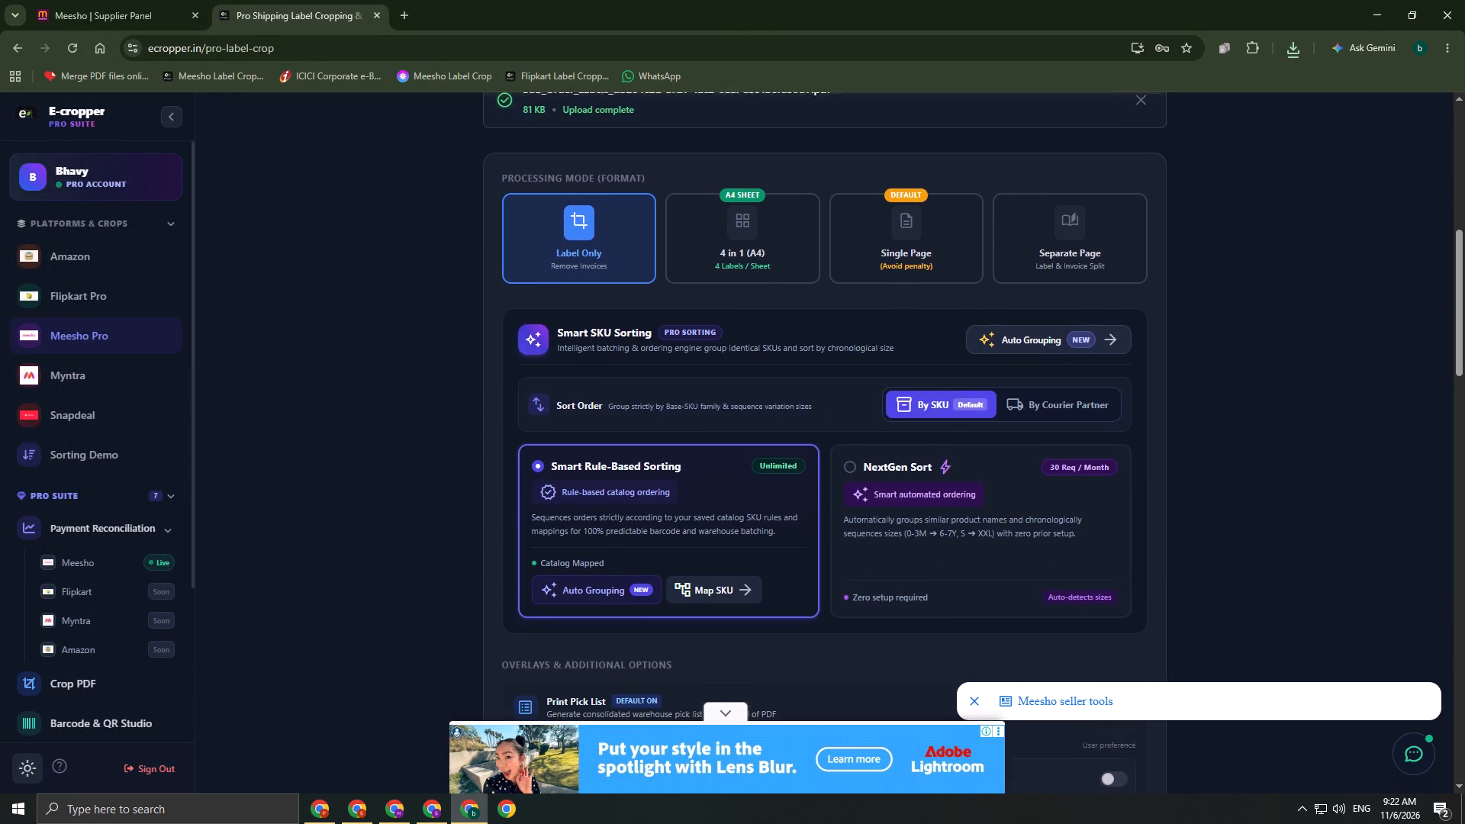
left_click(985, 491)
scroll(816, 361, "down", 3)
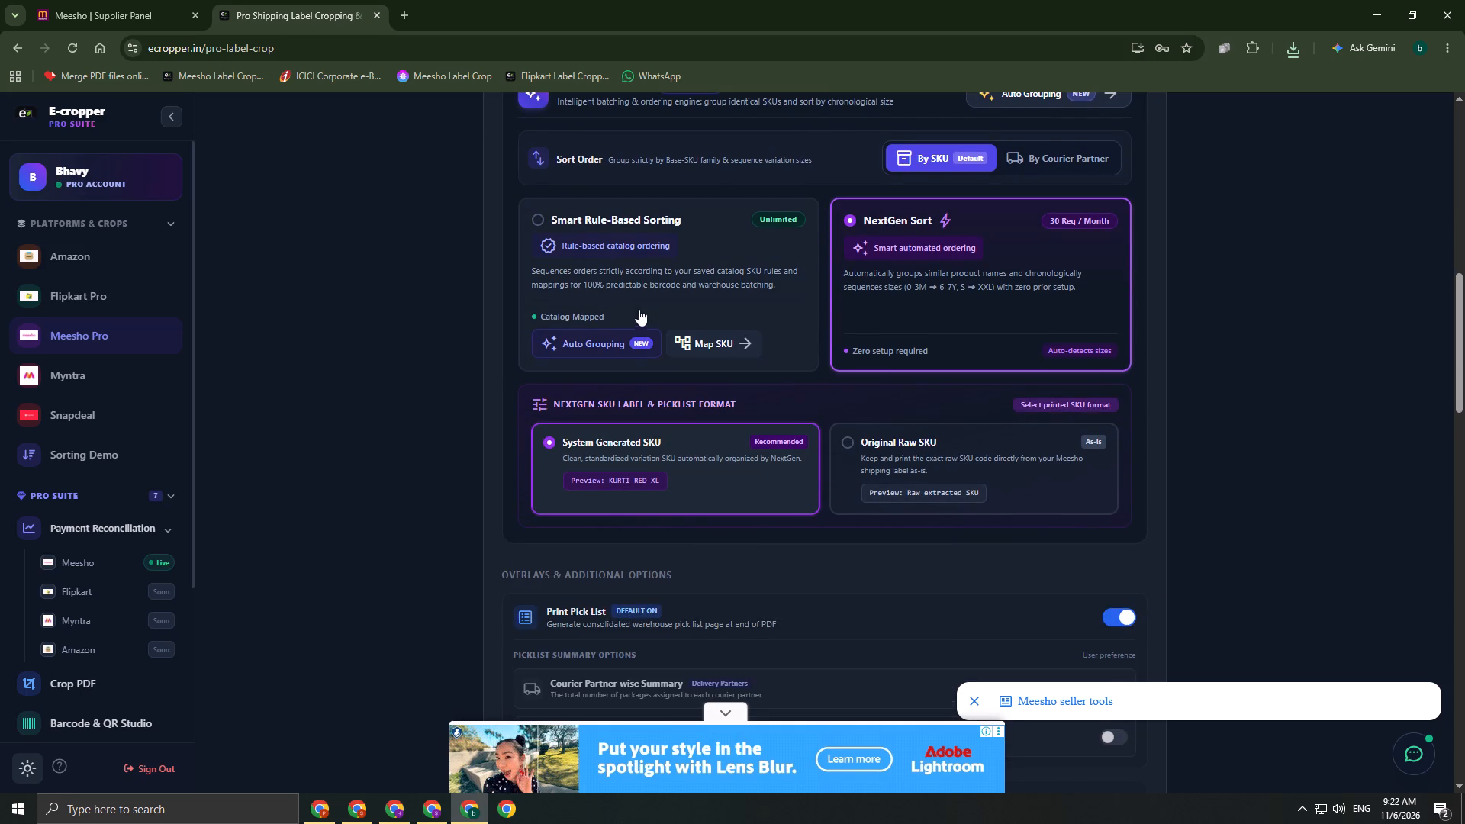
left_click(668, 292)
Turn off the Print Pick List option in the overlays and additional options.
scroll(852, 291, "down", 2)
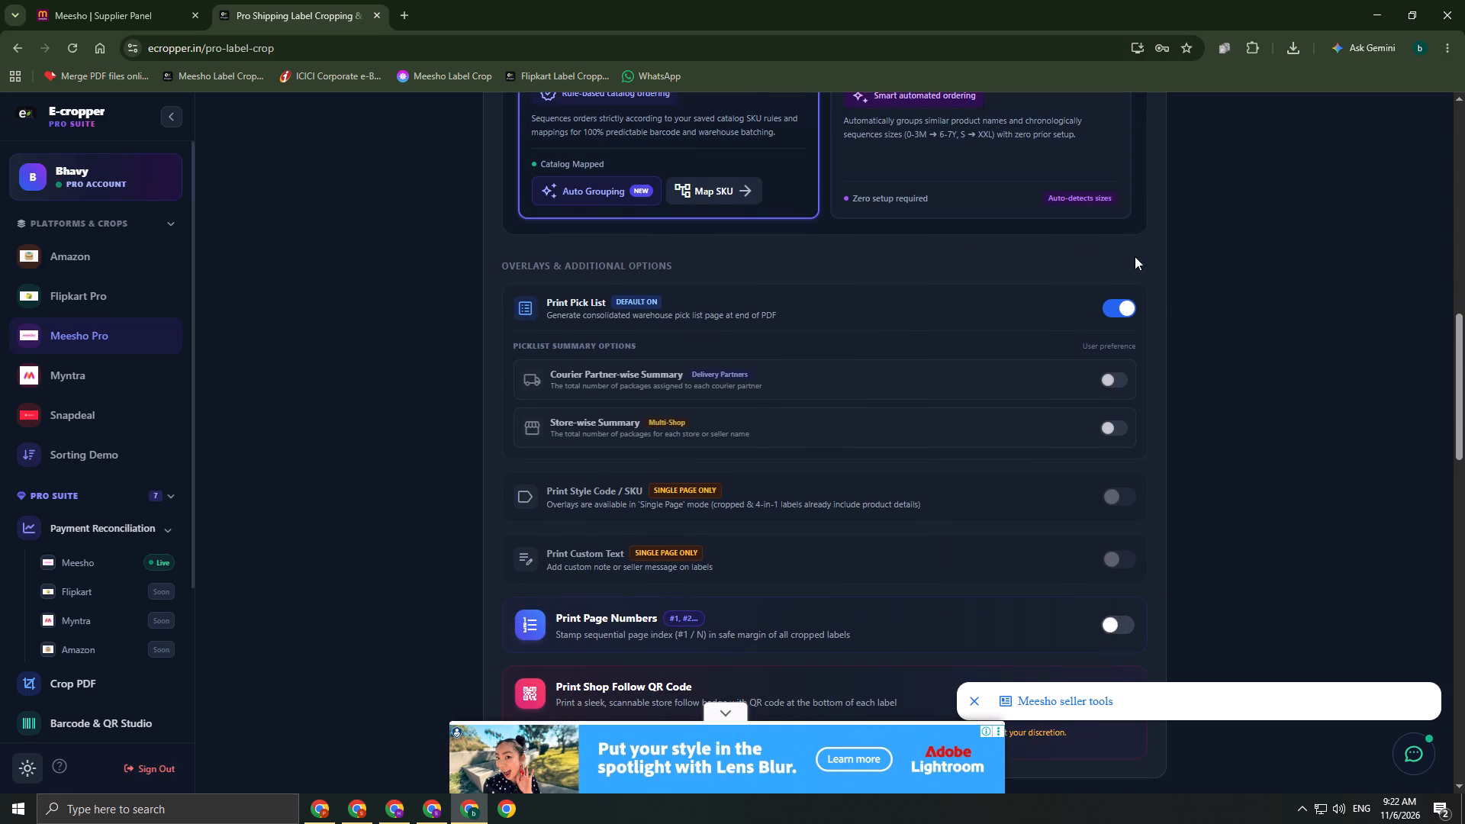
scroll(1112, 320, "down", 1)
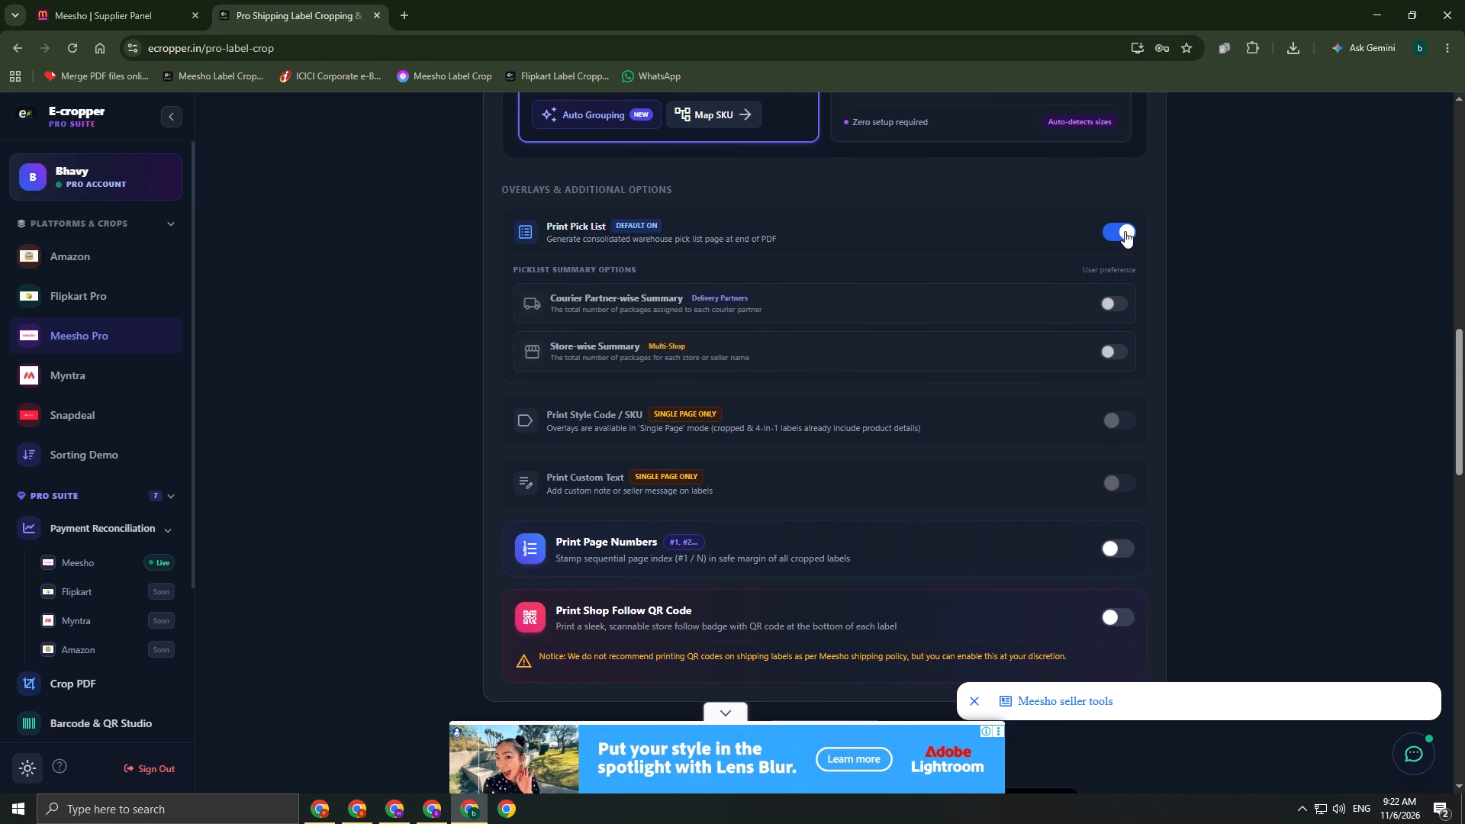
left_click(1127, 233)
left_click(1128, 233)
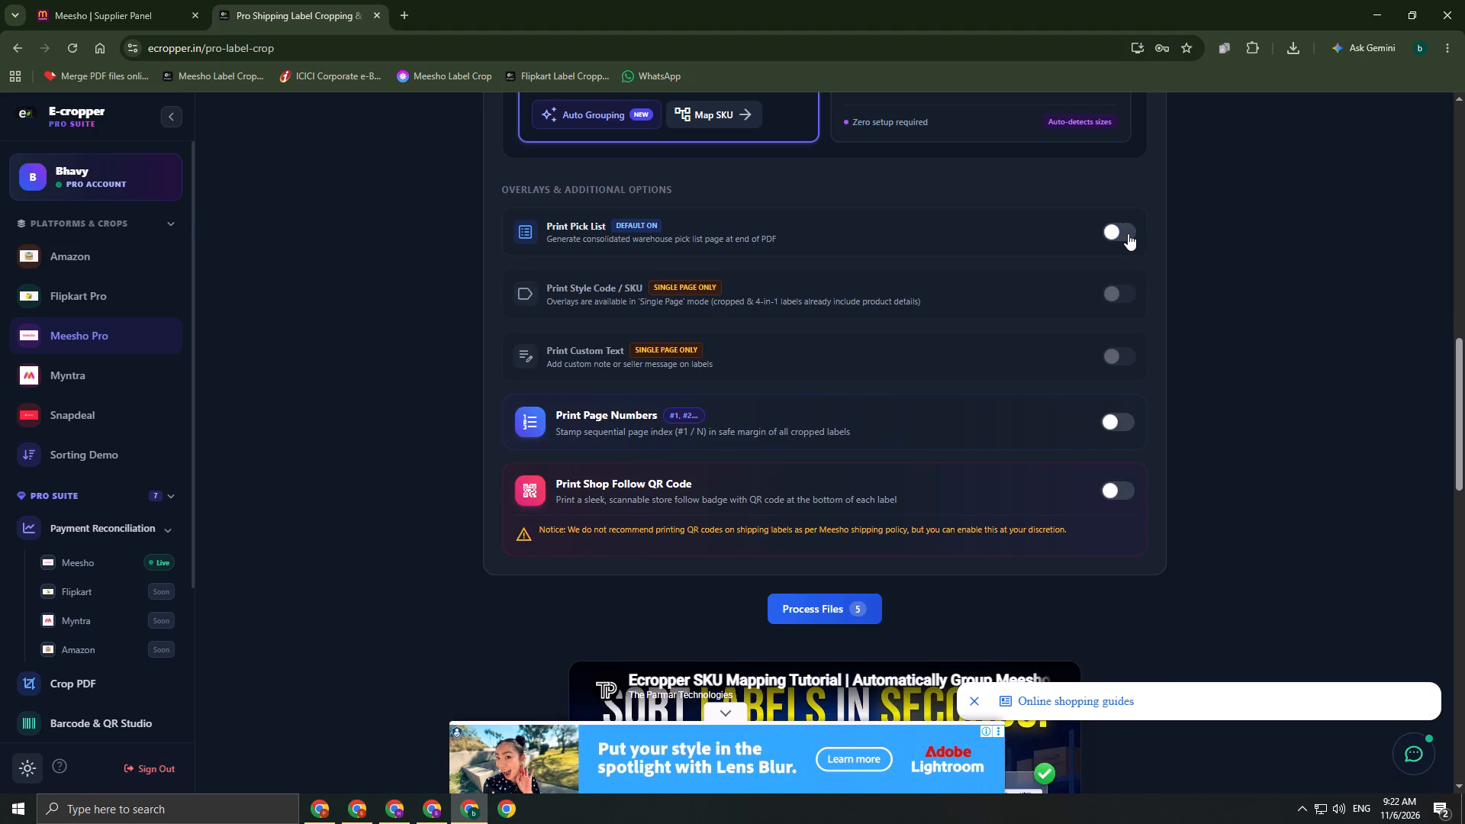
left_click(1125, 234)
Process the five uploaded label files and dismiss the notification over the document preview.
scroll(1155, 321, "down", 4)
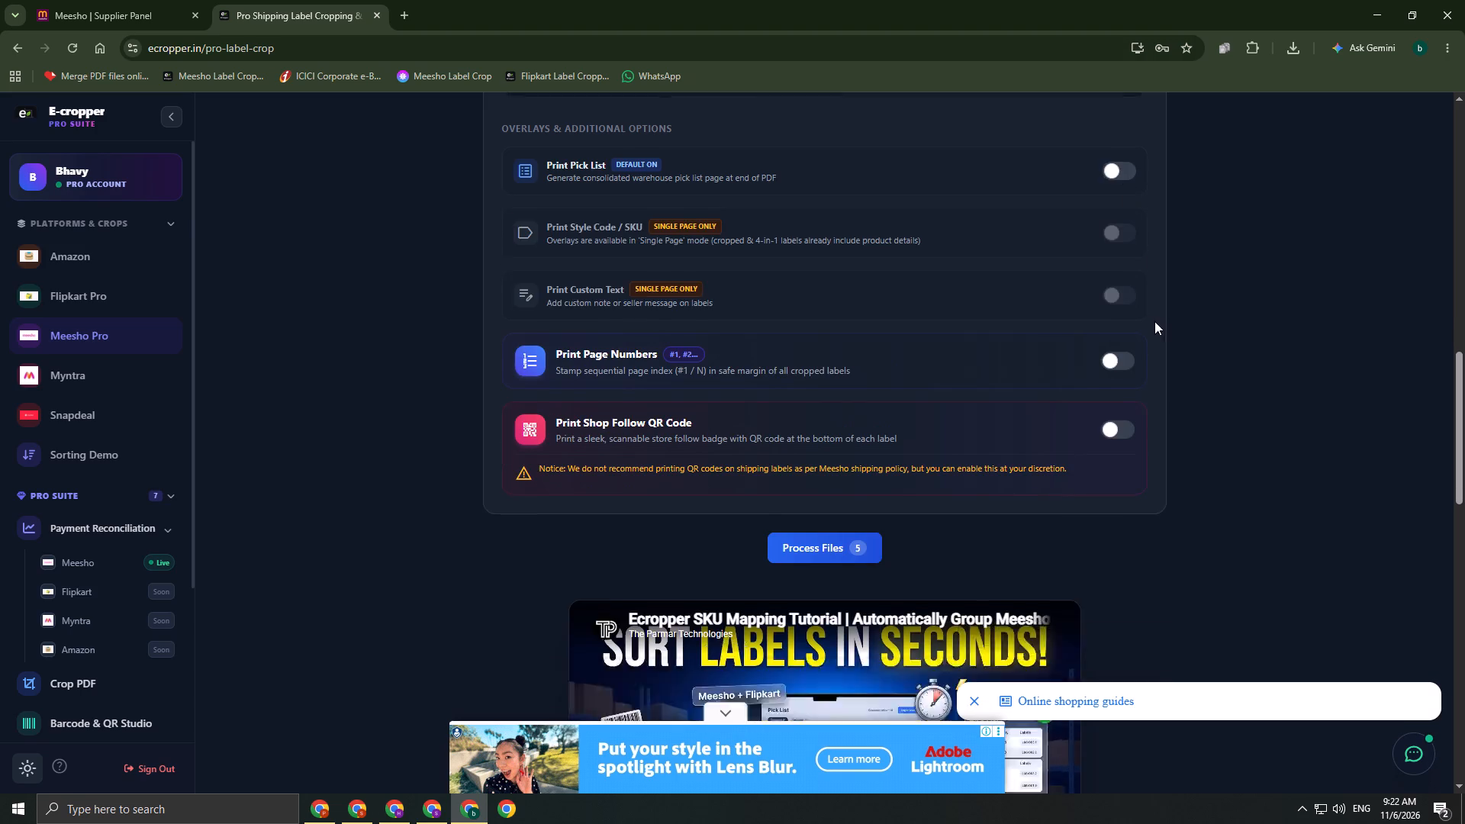
left_click(810, 311)
scroll(1130, 272, "up", 5)
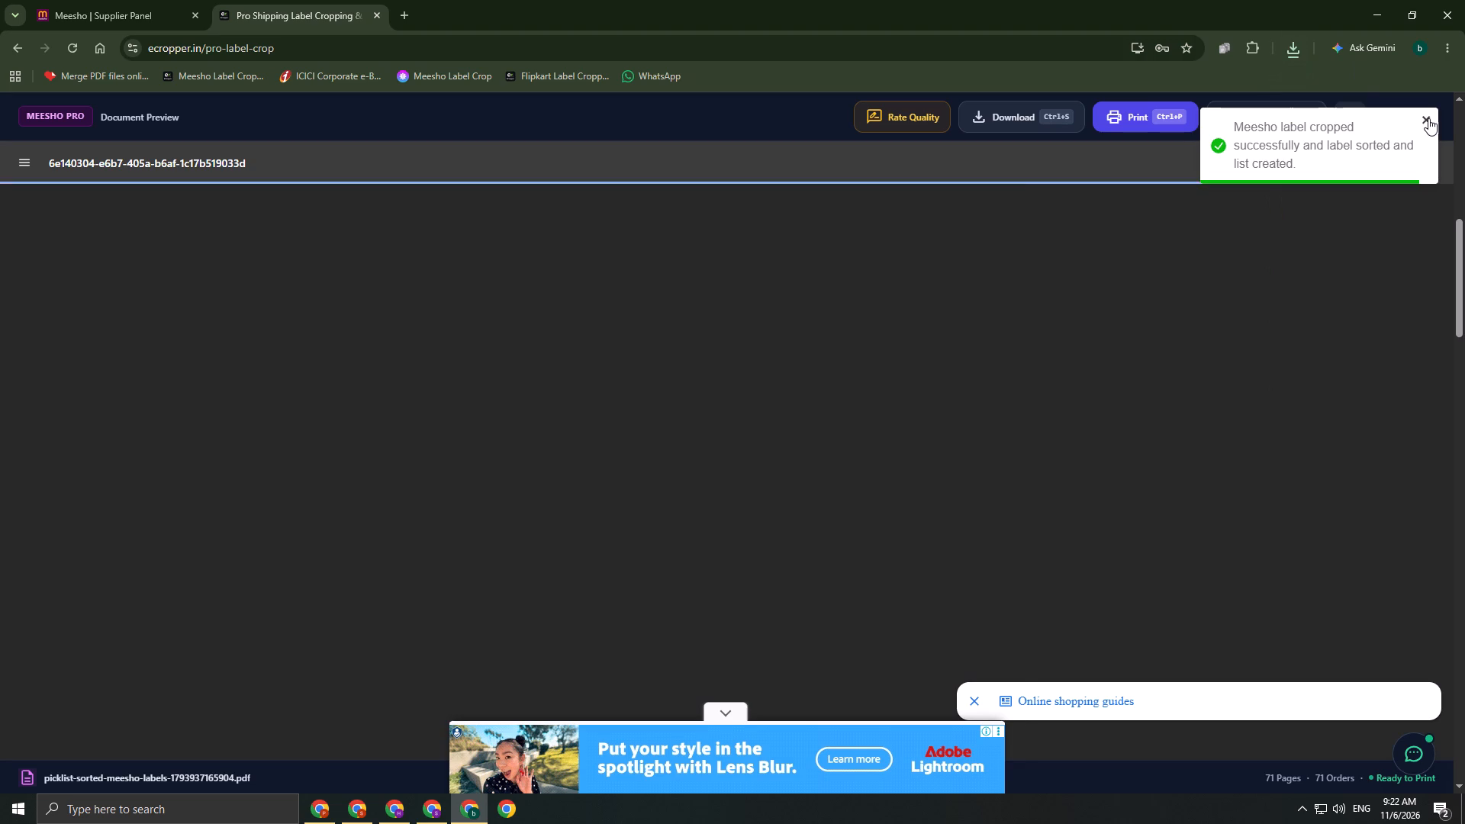
left_click(1429, 118)
Open the newly processed labels PDF from the recent downloads in its own tab.
left_click(1292, 53)
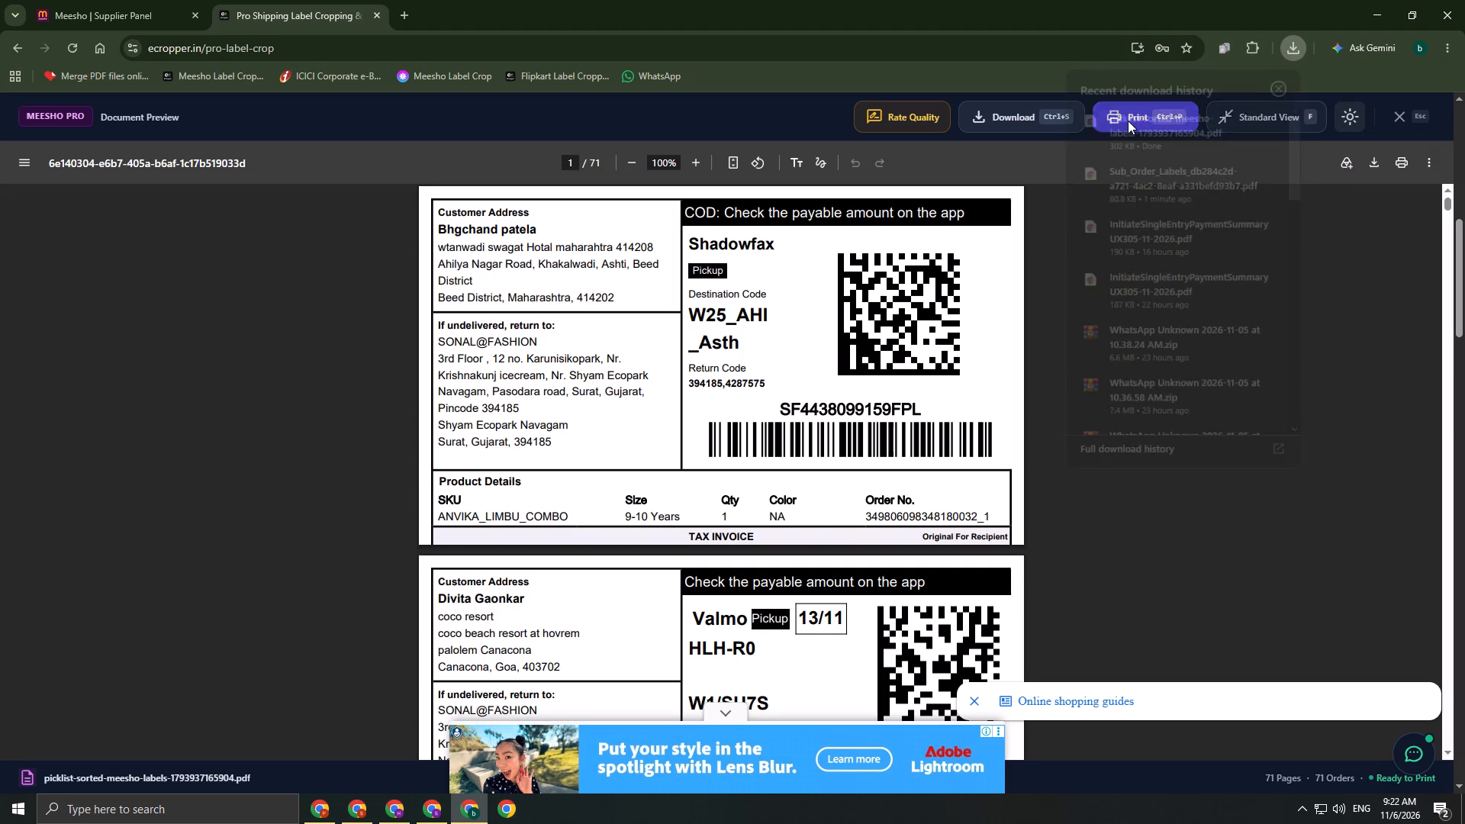
left_click(1176, 111)
left_click(320, 0)
left_click(459, 6)
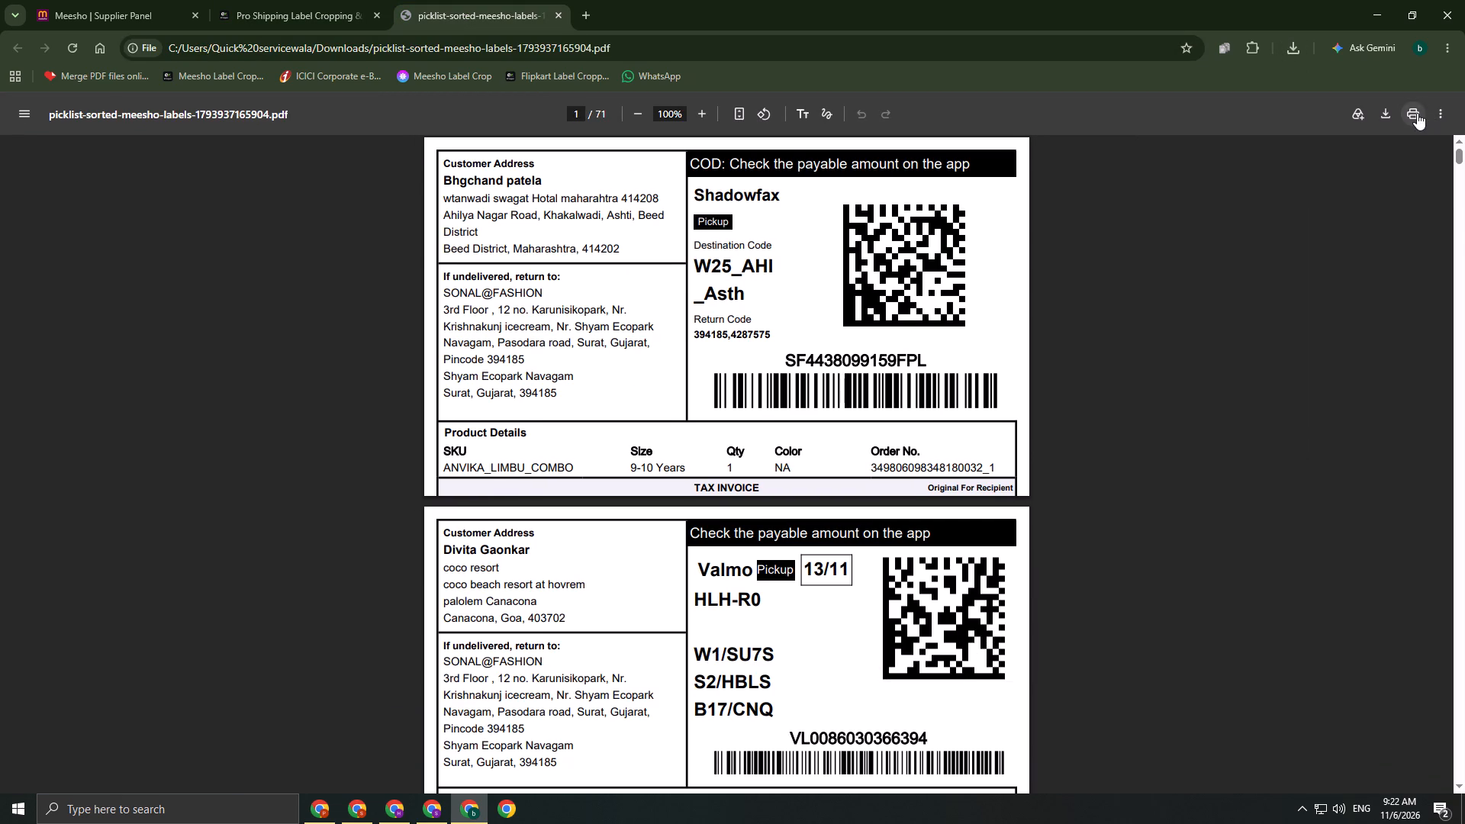
Print all pages of the labels PDF on the TSC TE244 printer, one copy on 4 x 6 paper, fitted to the printable area.
left_click(1417, 113)
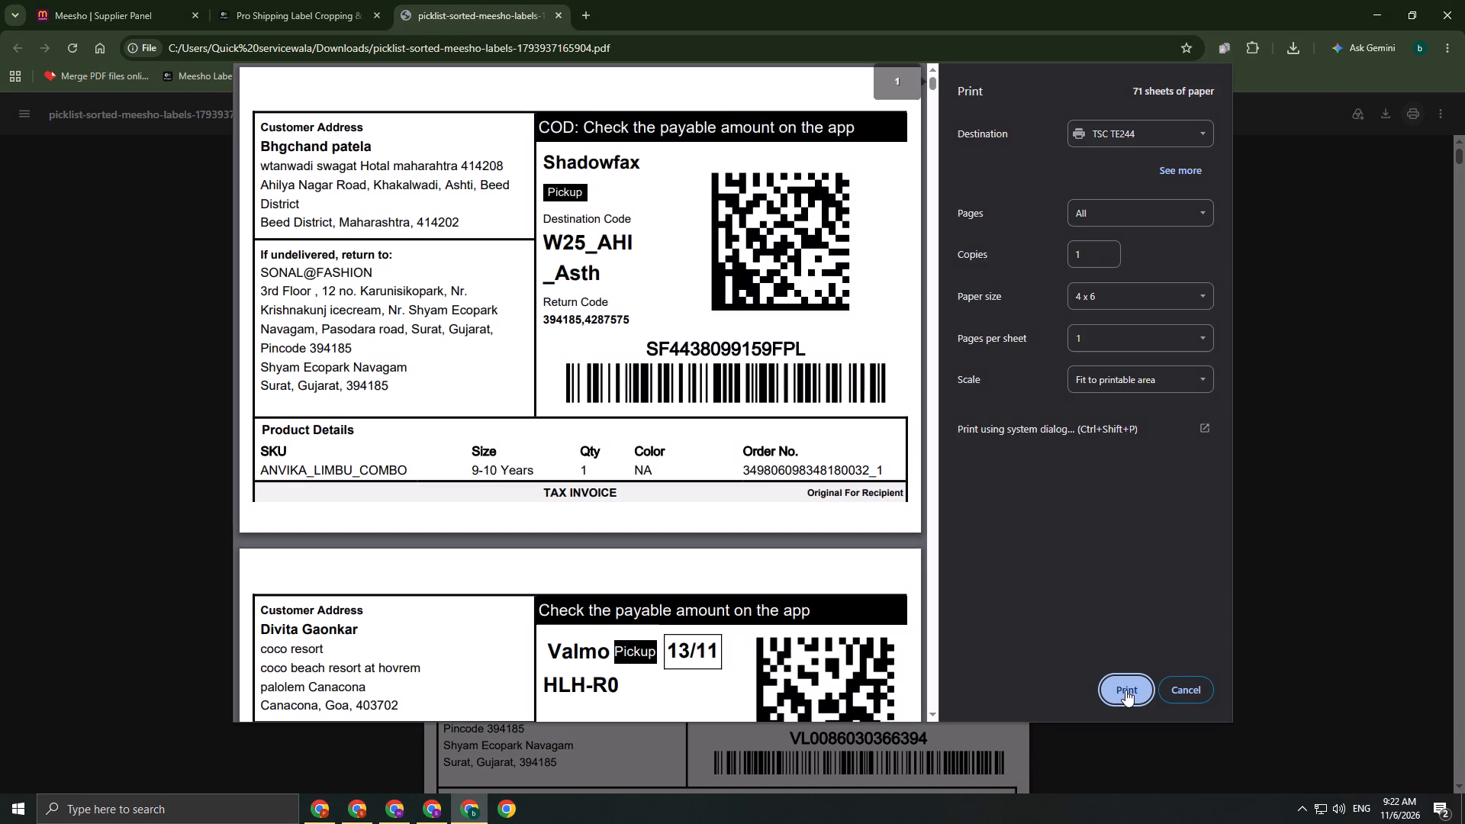
left_click_drag(1125, 690, 528, 668)
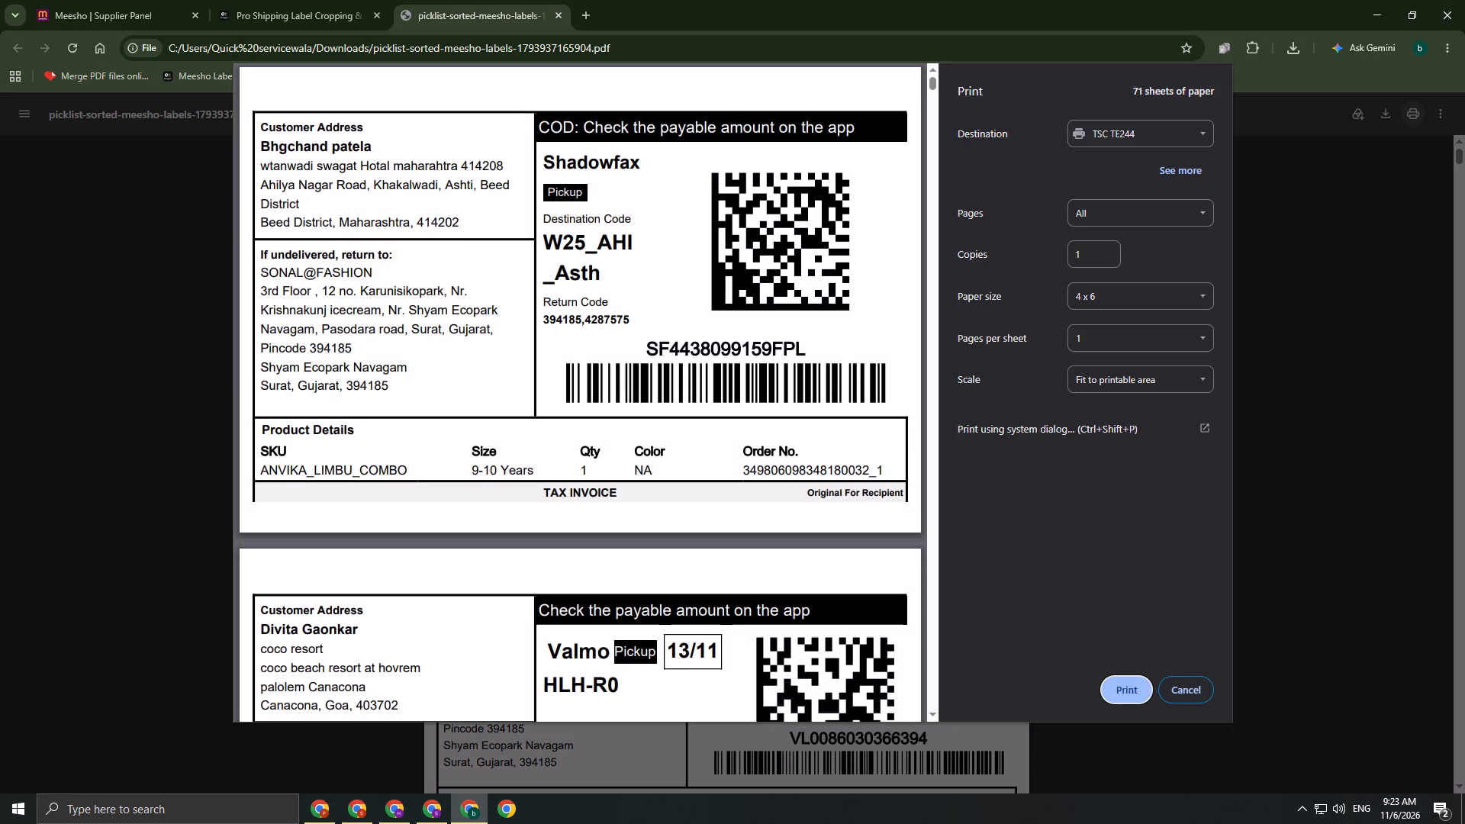
left_click_drag(528, 668, 391, 813)
left_click(1132, 678)
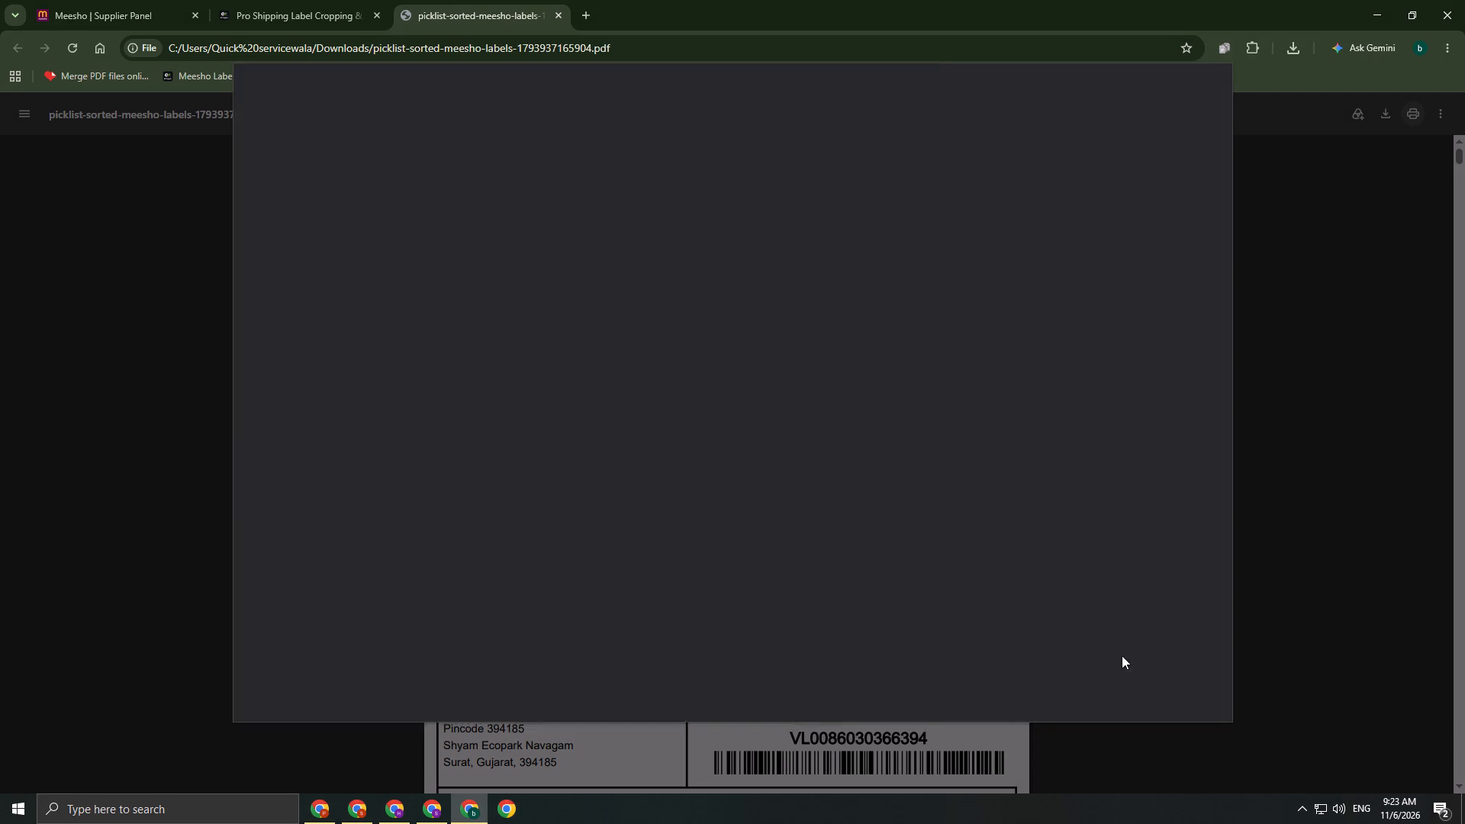
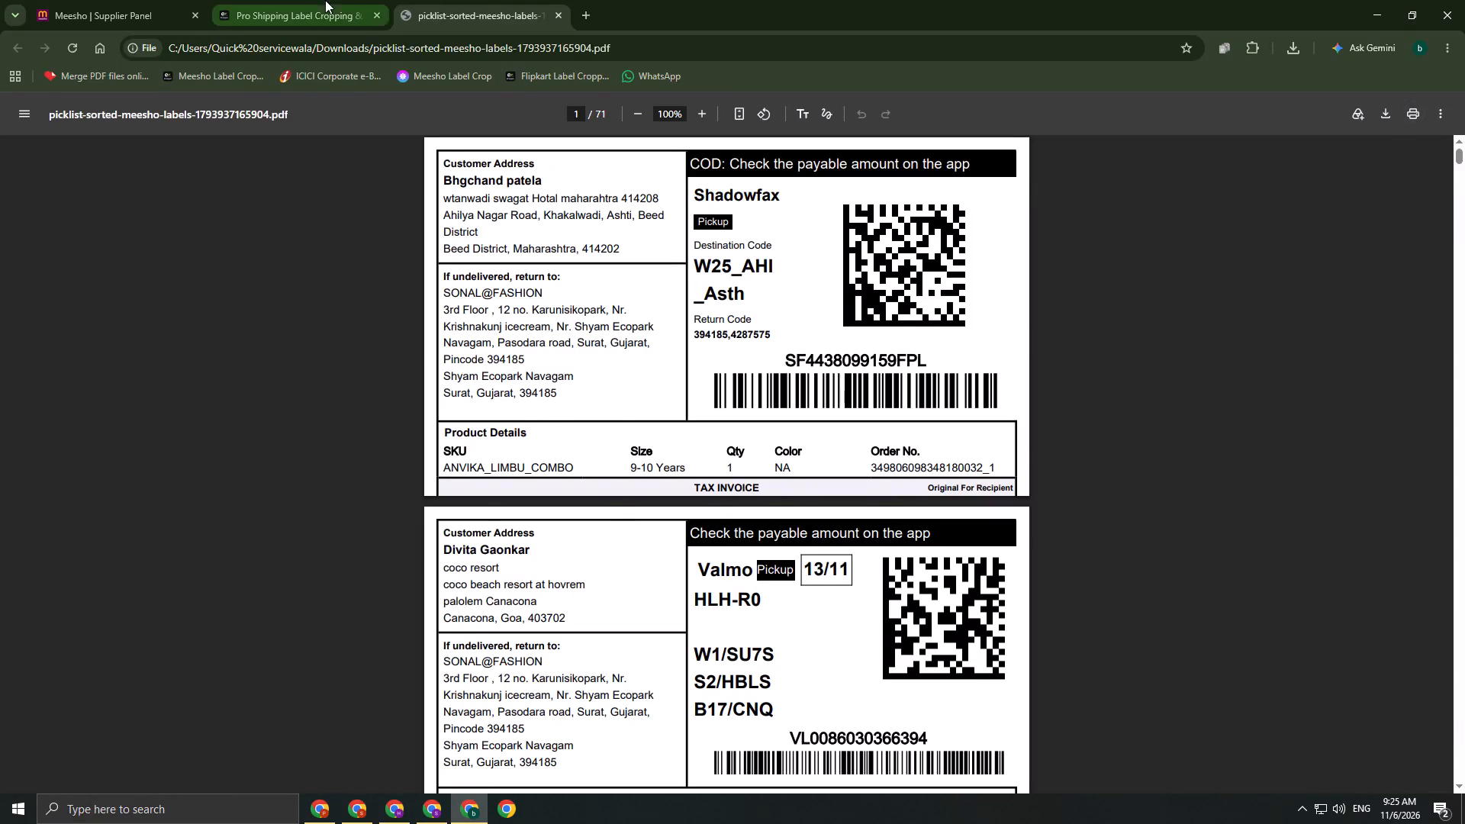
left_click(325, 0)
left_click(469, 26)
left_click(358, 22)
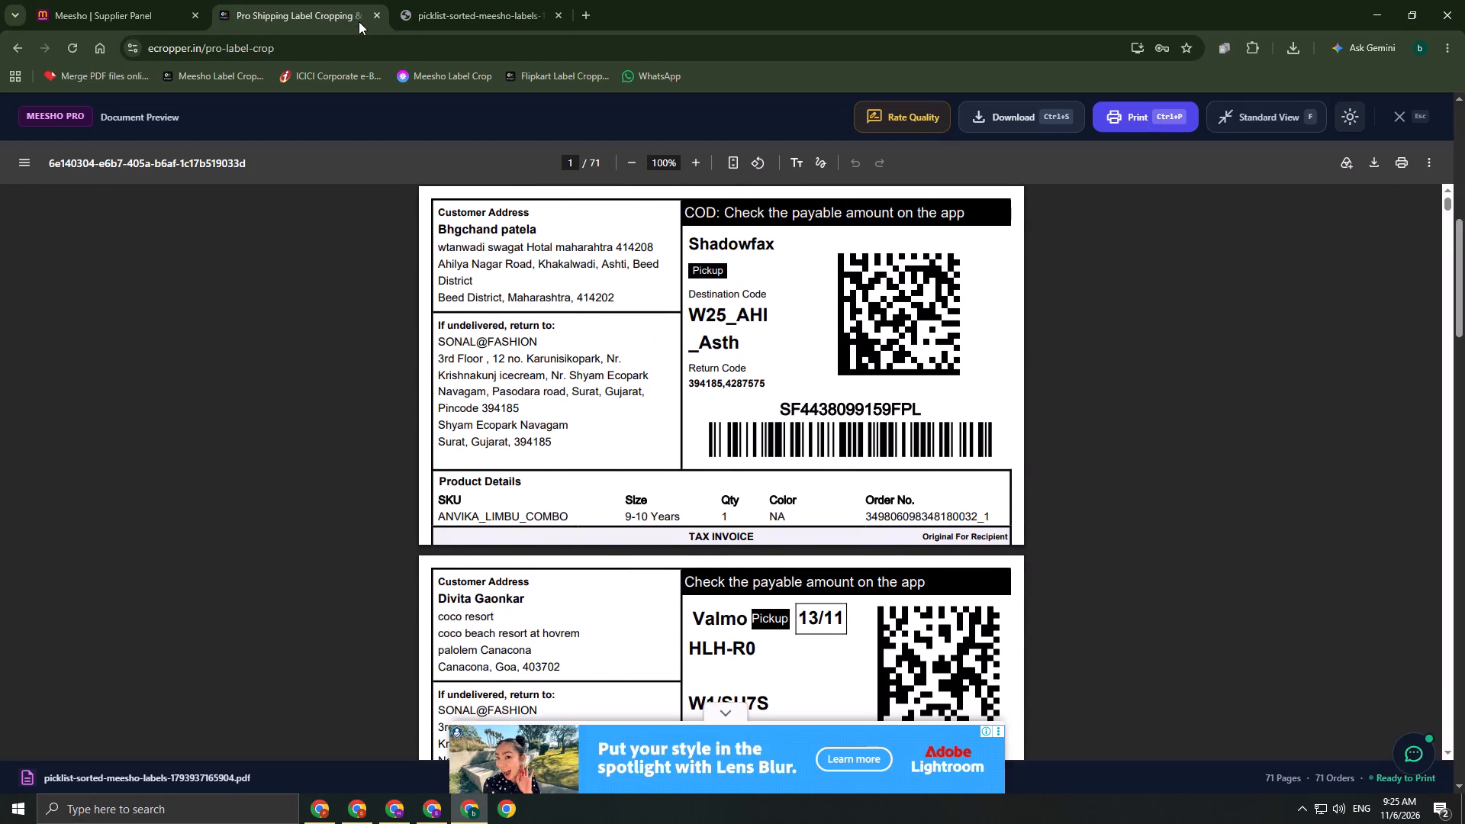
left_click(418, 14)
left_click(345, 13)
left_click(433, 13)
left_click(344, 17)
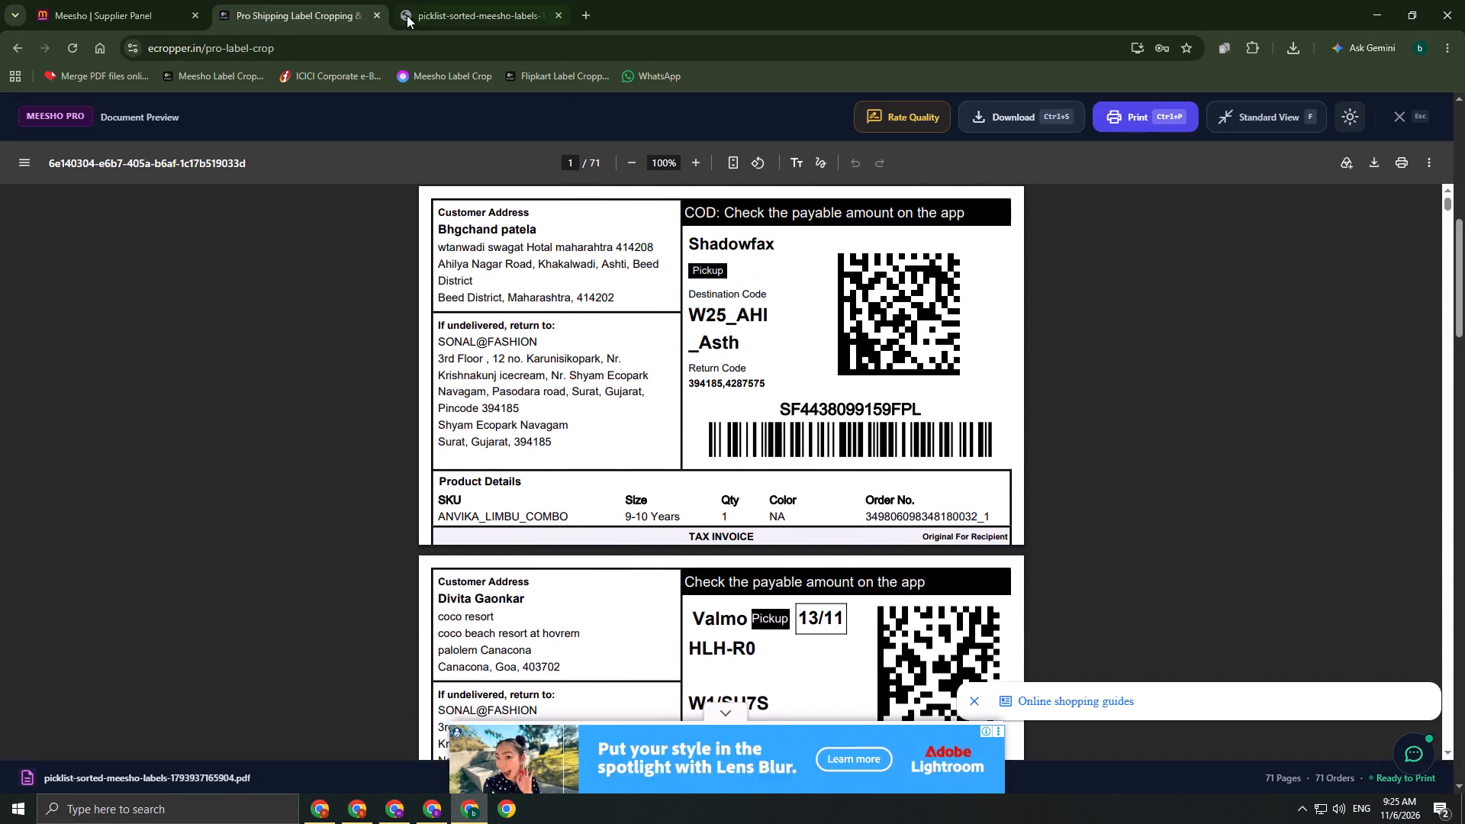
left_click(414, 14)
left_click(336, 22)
Close the labels document preview in E-cropper and dismiss the unmapped SKUs dialog without mapping.
scroll(847, 258, "up", 5)
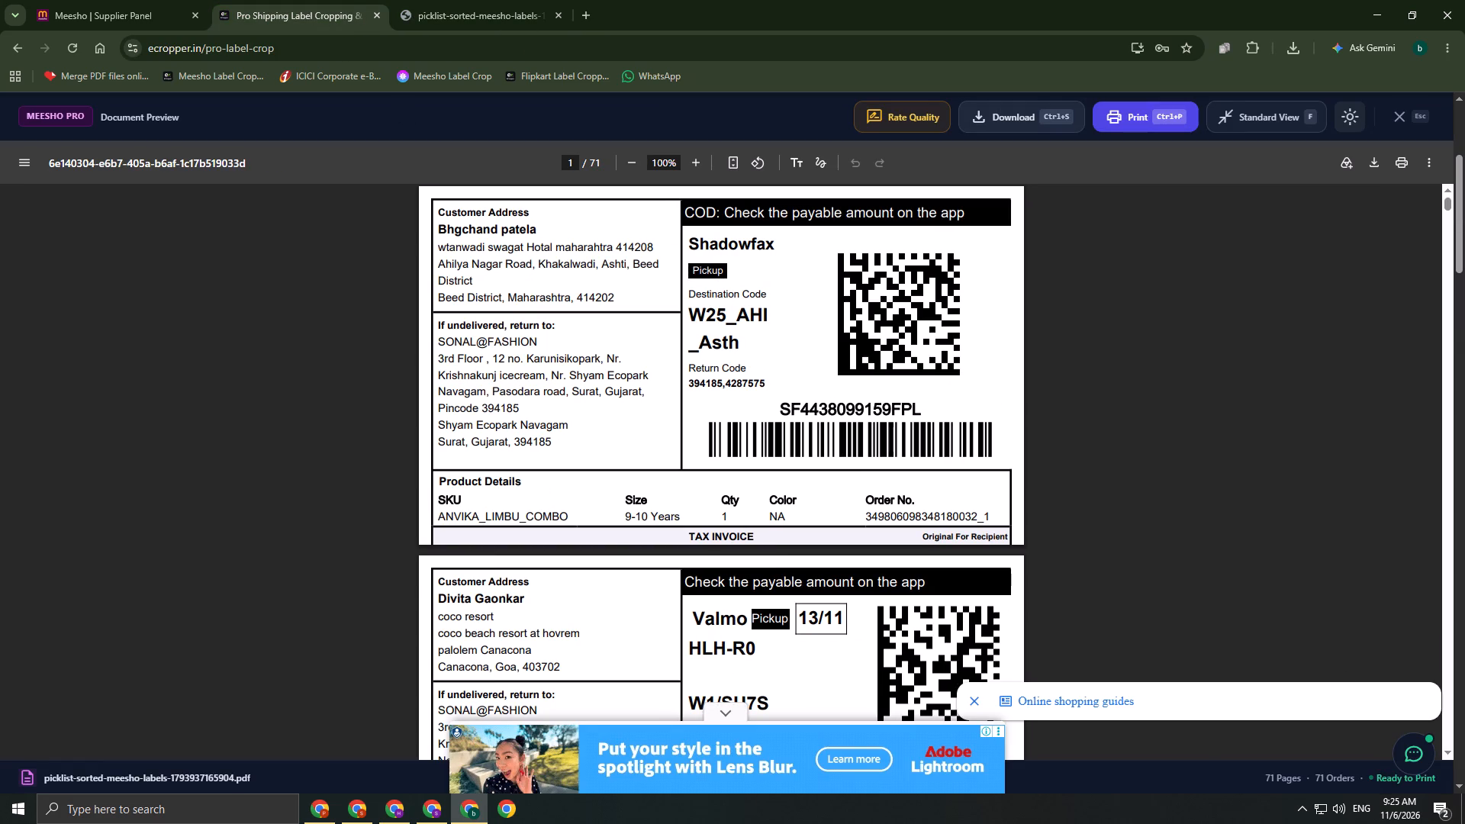
left_click(971, 694)
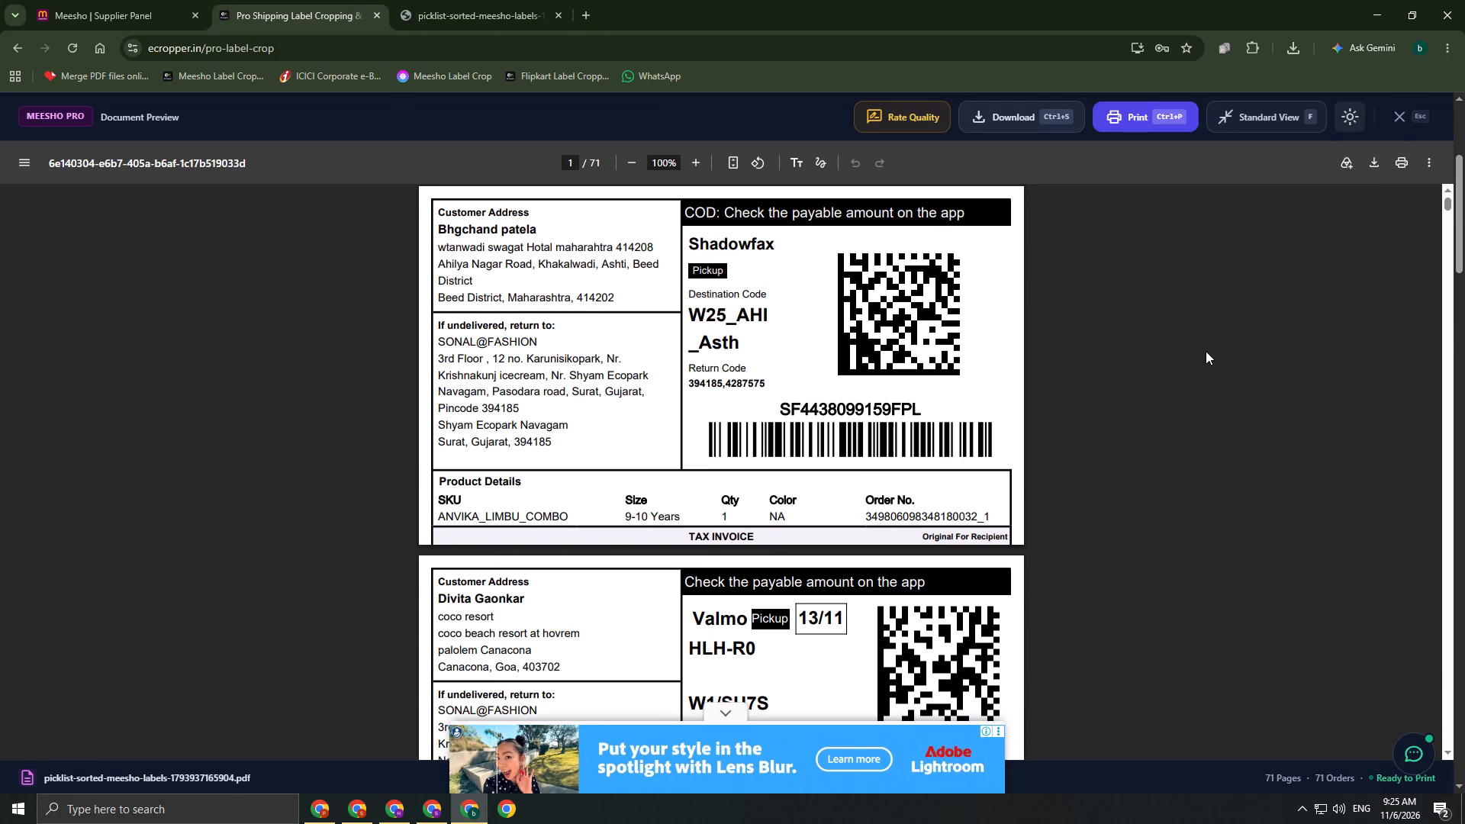
left_click(1409, 109)
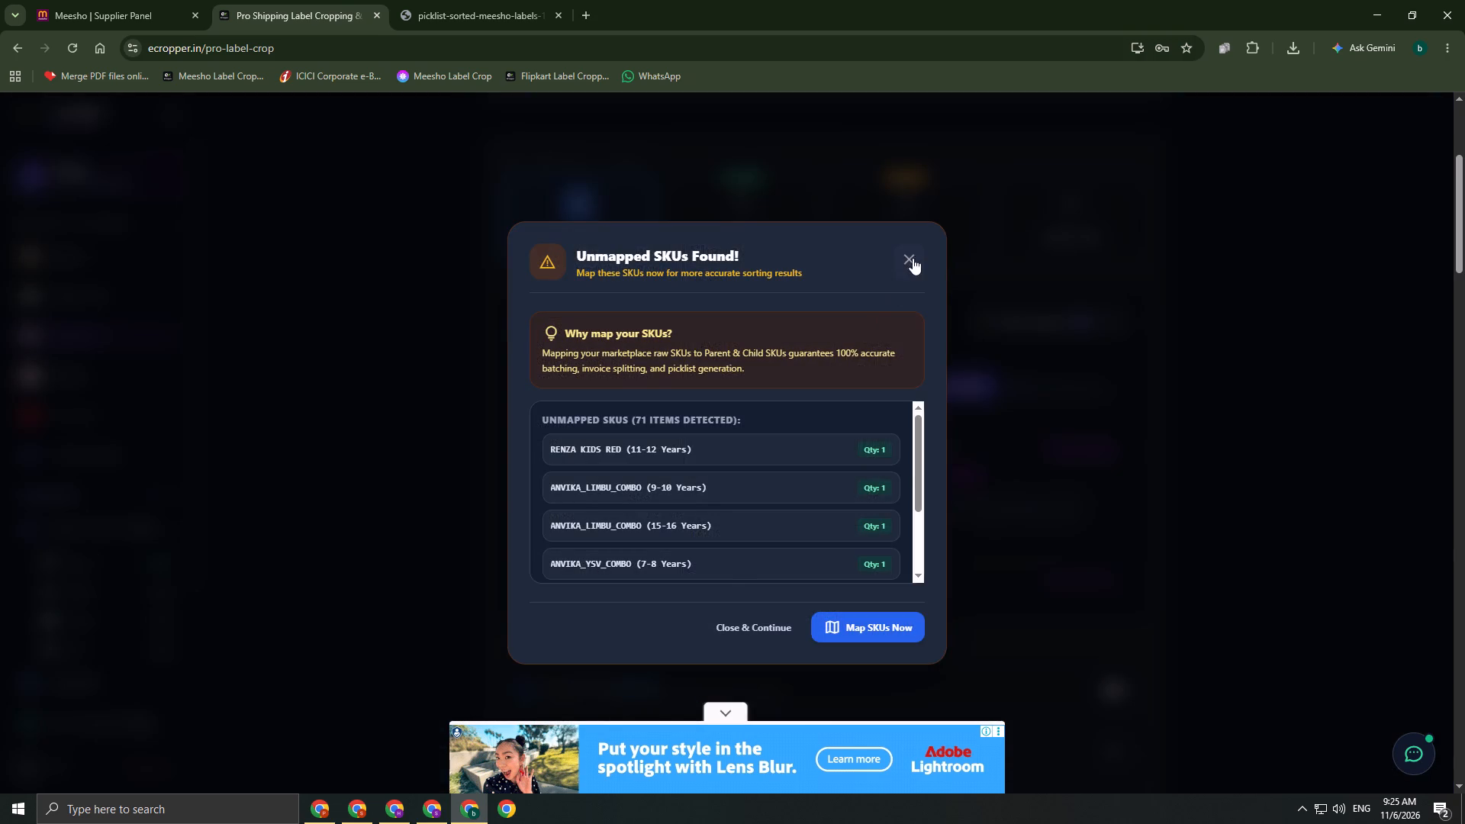
left_click(913, 257)
scroll(439, 354, "up", 12)
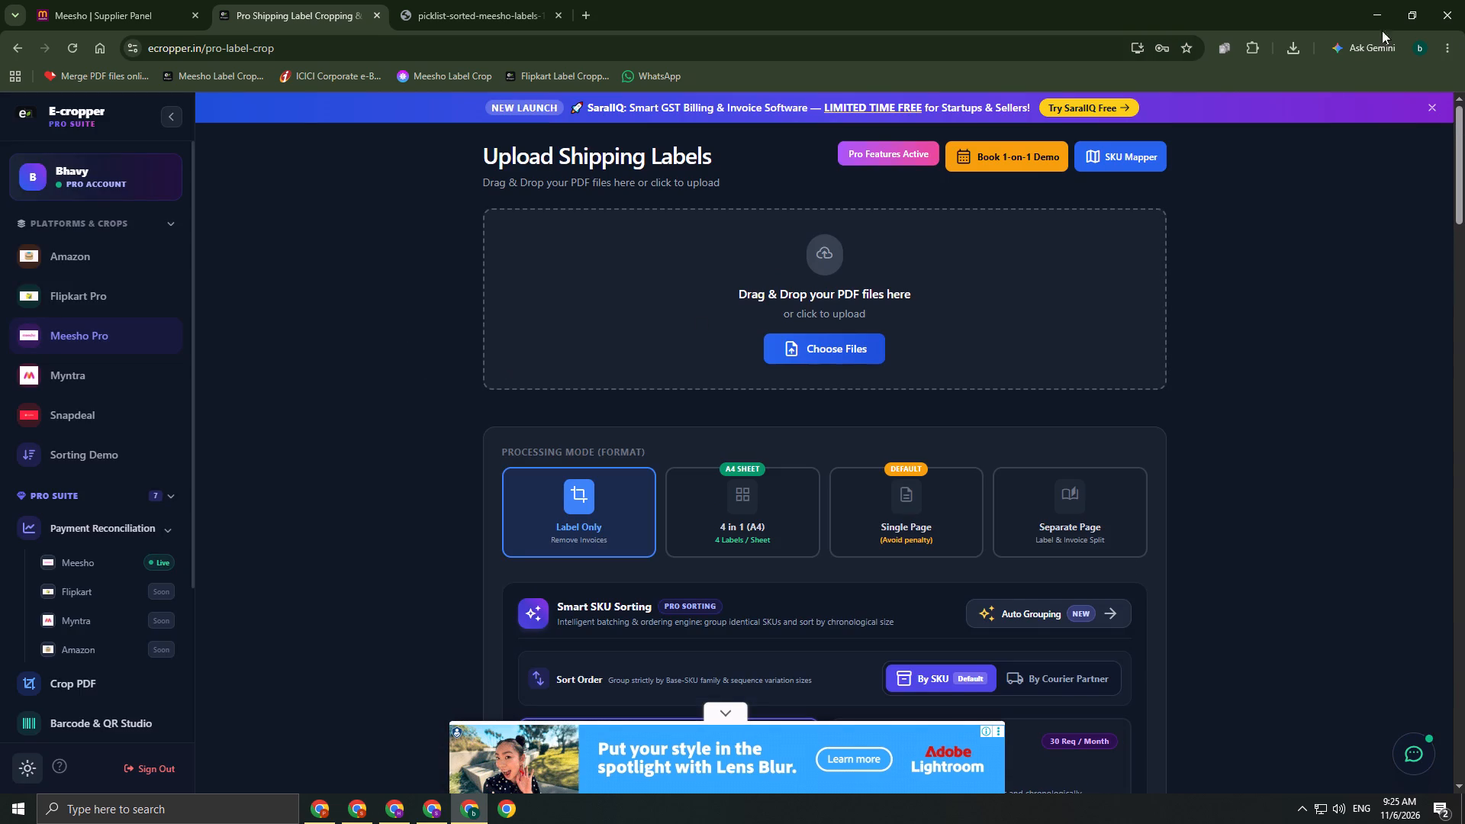
Search the opened labels PDF for COMBO, copied from the first label's SKU.
left_click(472, 30)
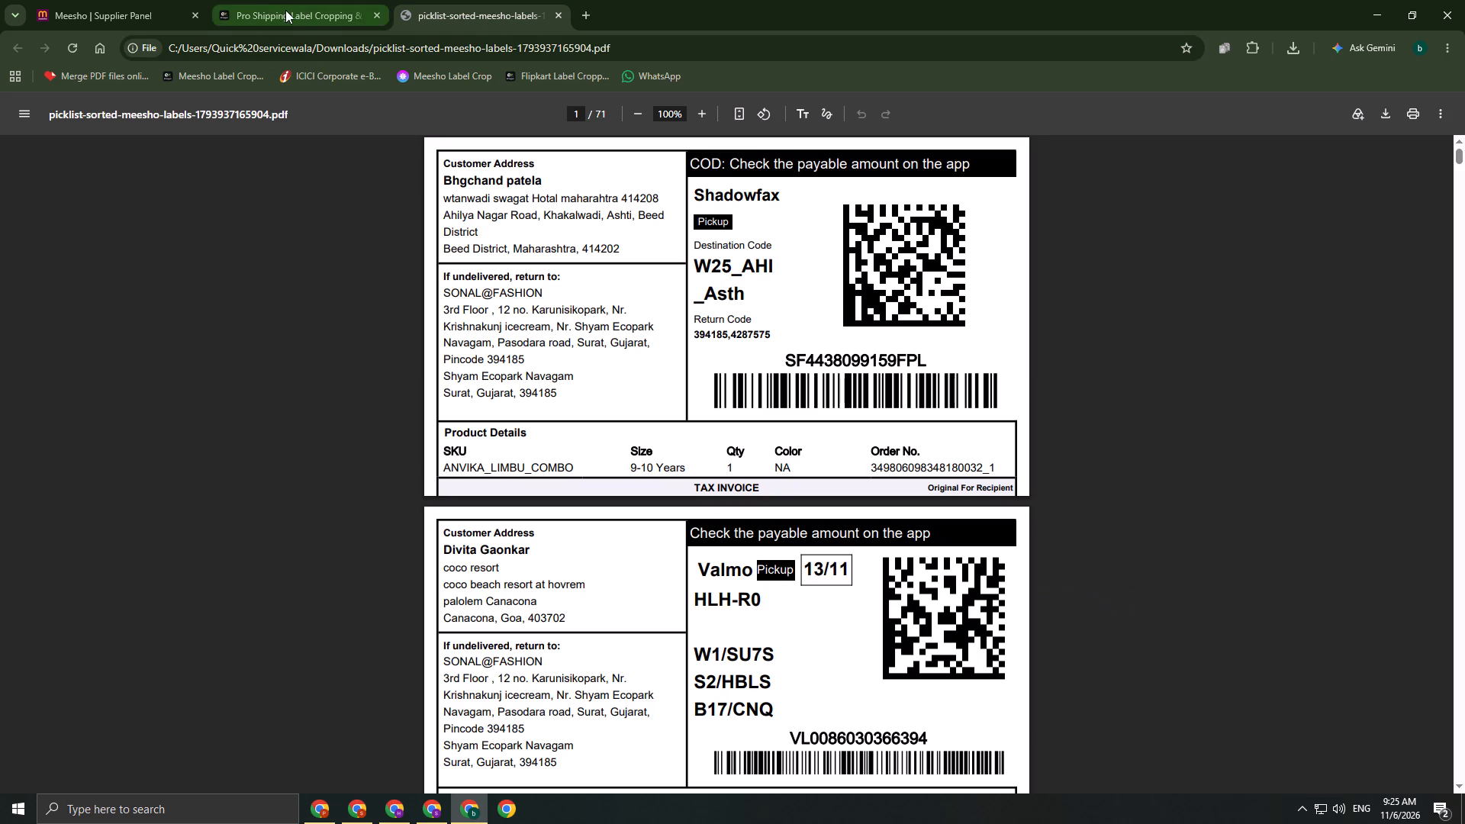
left_click_drag(578, 469, 534, 461)
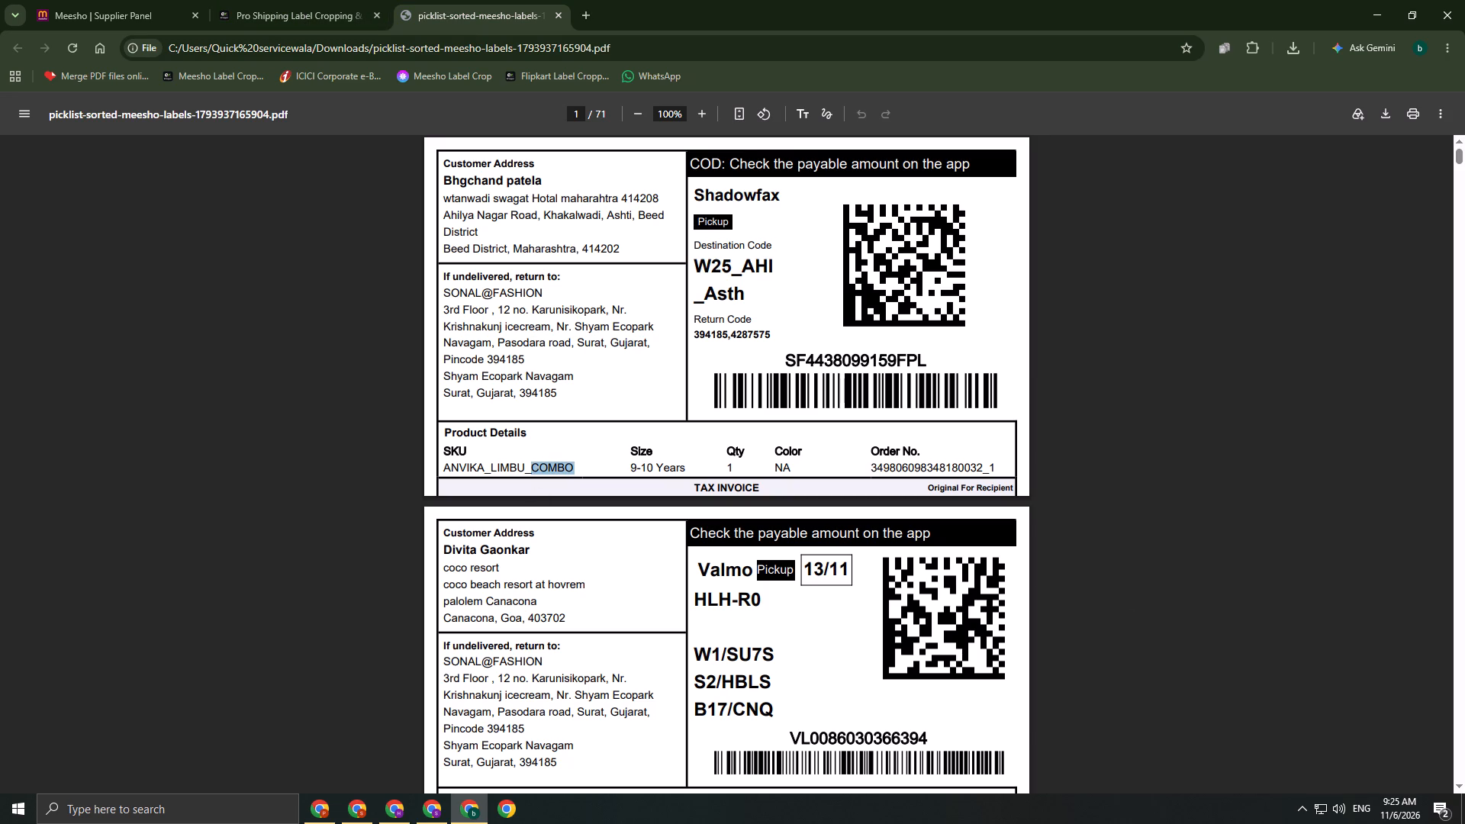
key("ctrl+c")
key("ctrl+f")
key("ctrl+v")
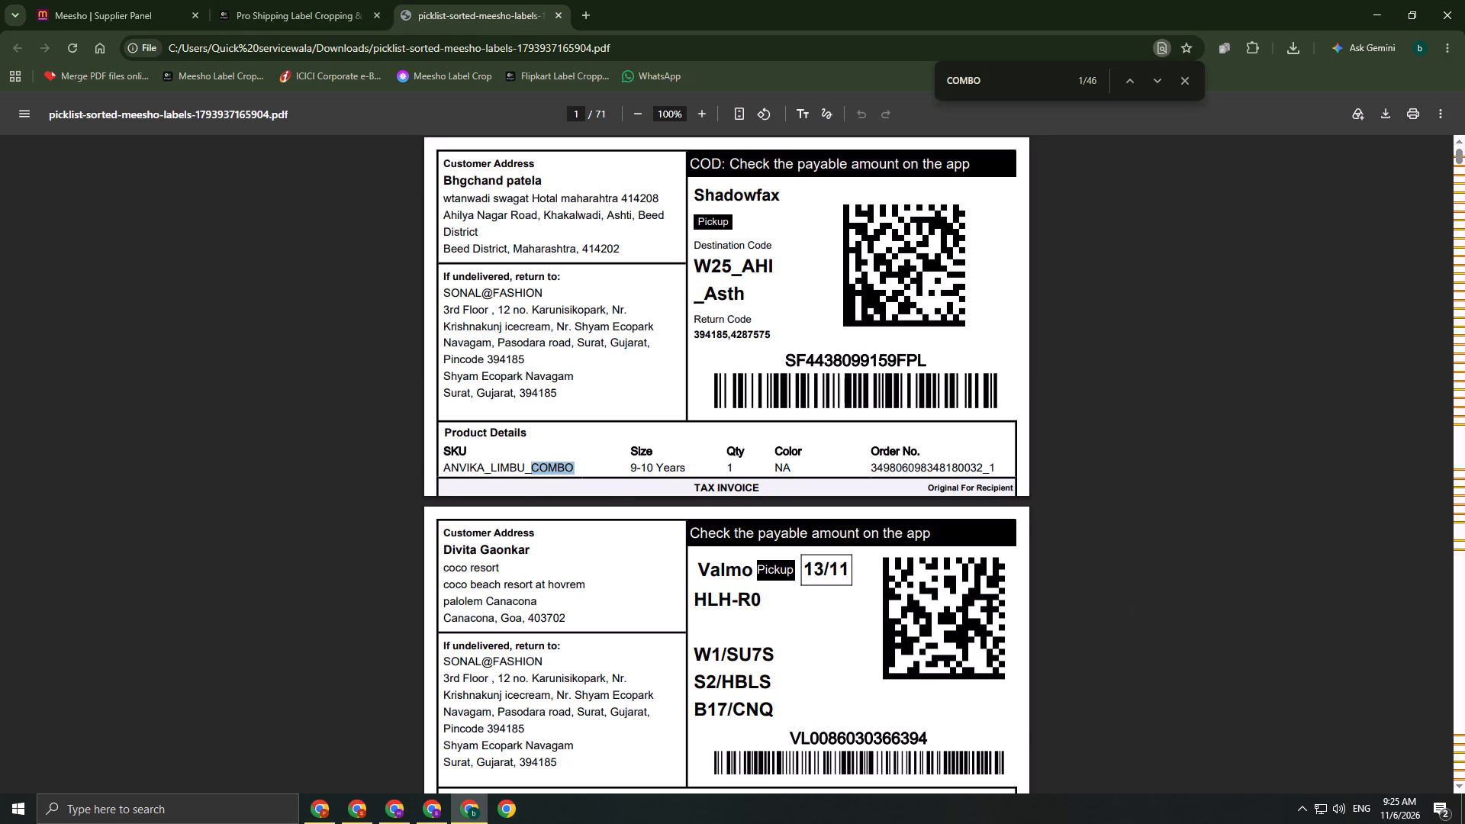
Open the Veda October workbook from the desktop in Excel and open its recovered autosaved version 1.
left_click(1464, 823)
right_click(604, 385)
left_click(691, 440)
left_click(690, 430)
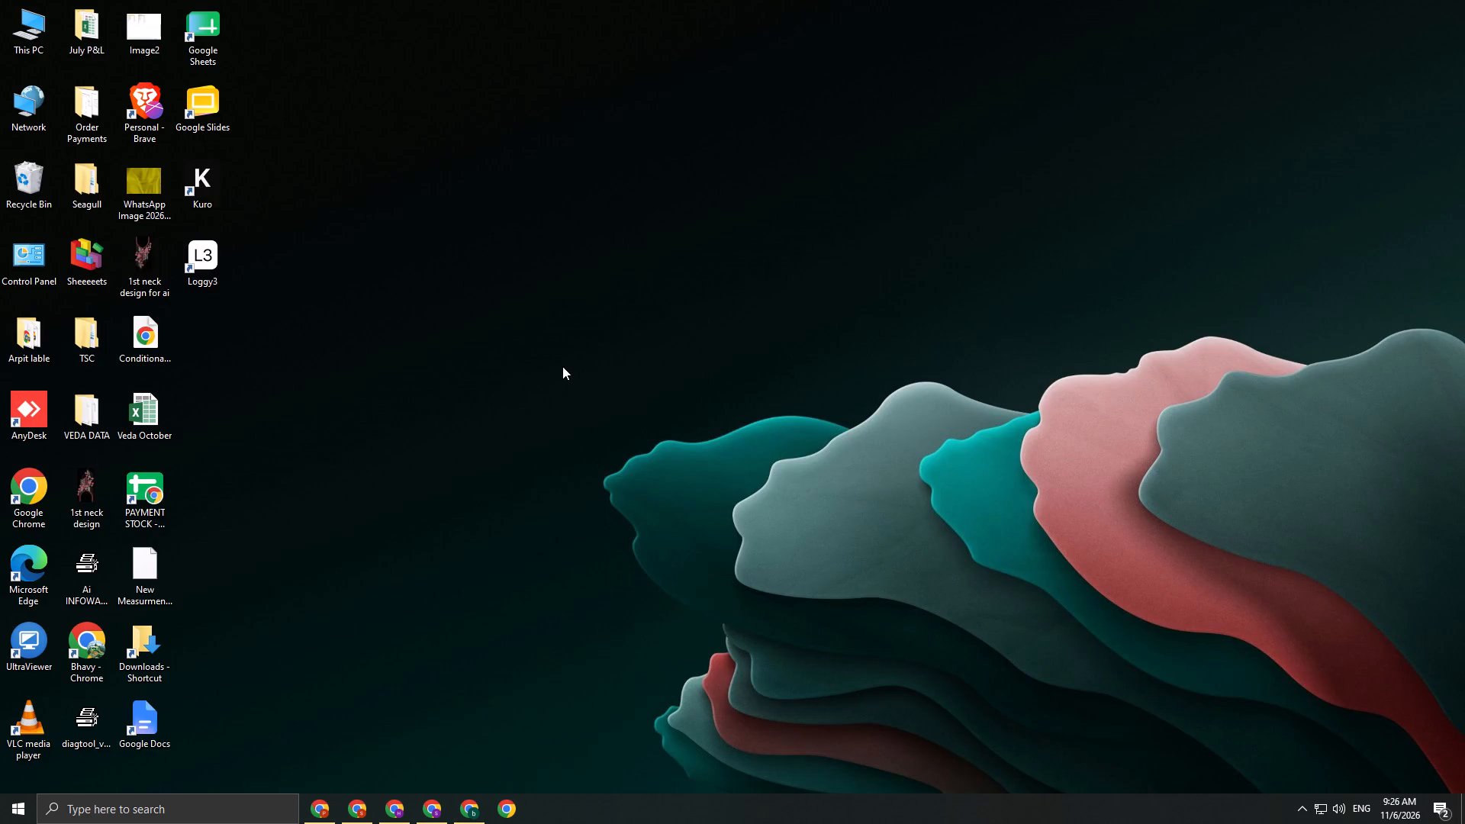
right_click(277, 242)
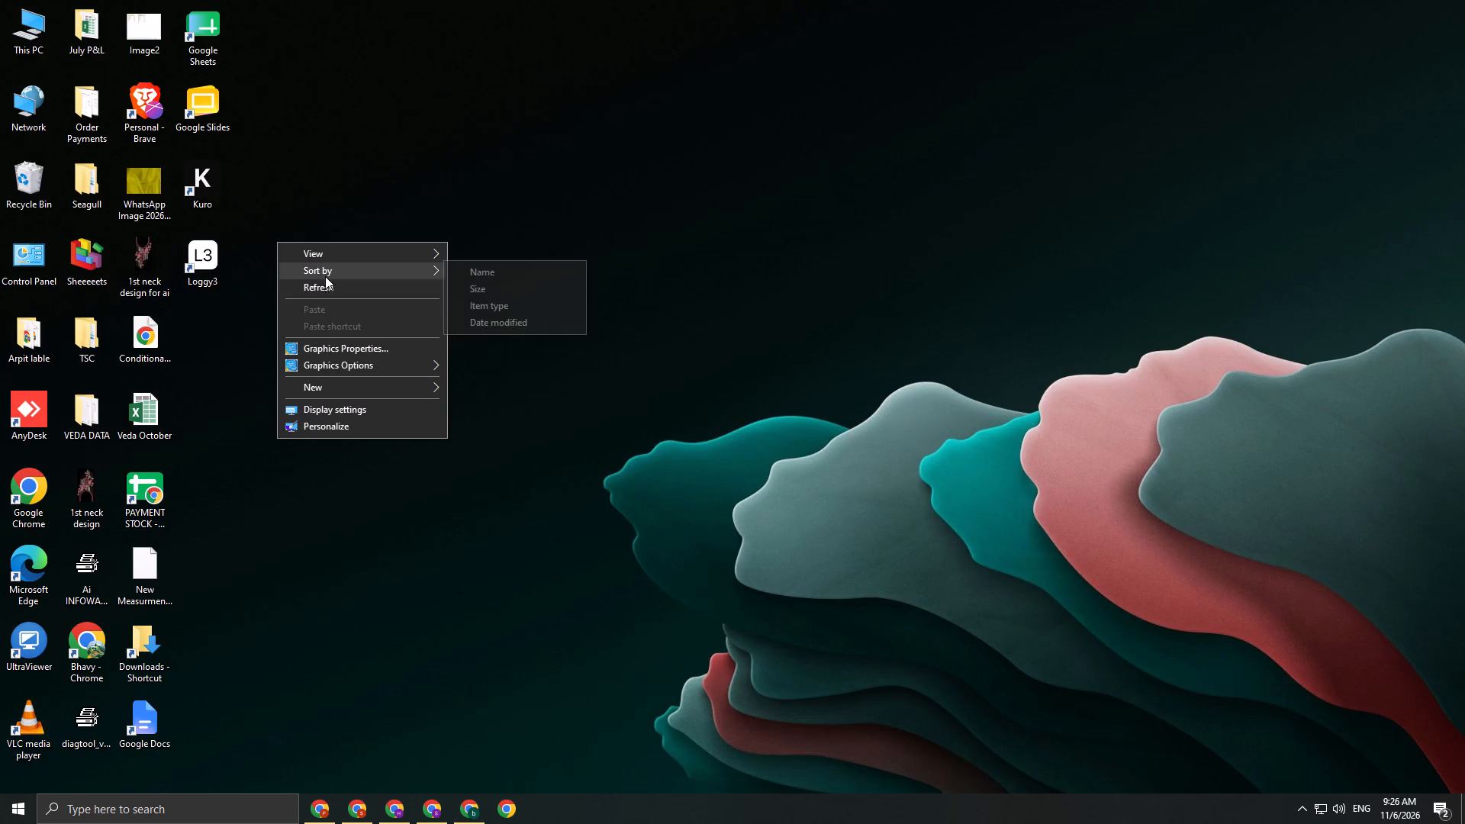
left_click(330, 291)
left_click(169, 489)
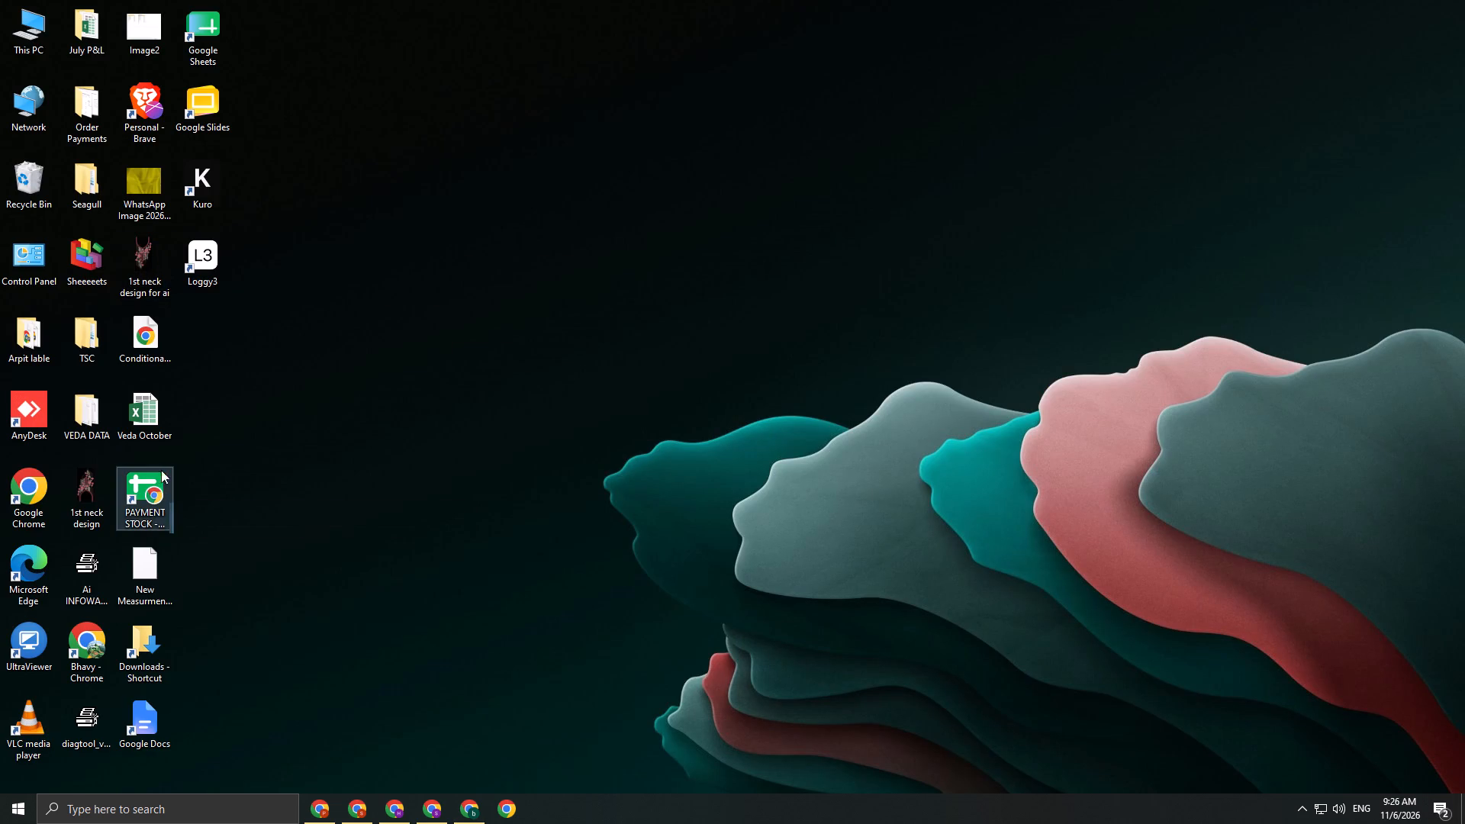
double_click(142, 419)
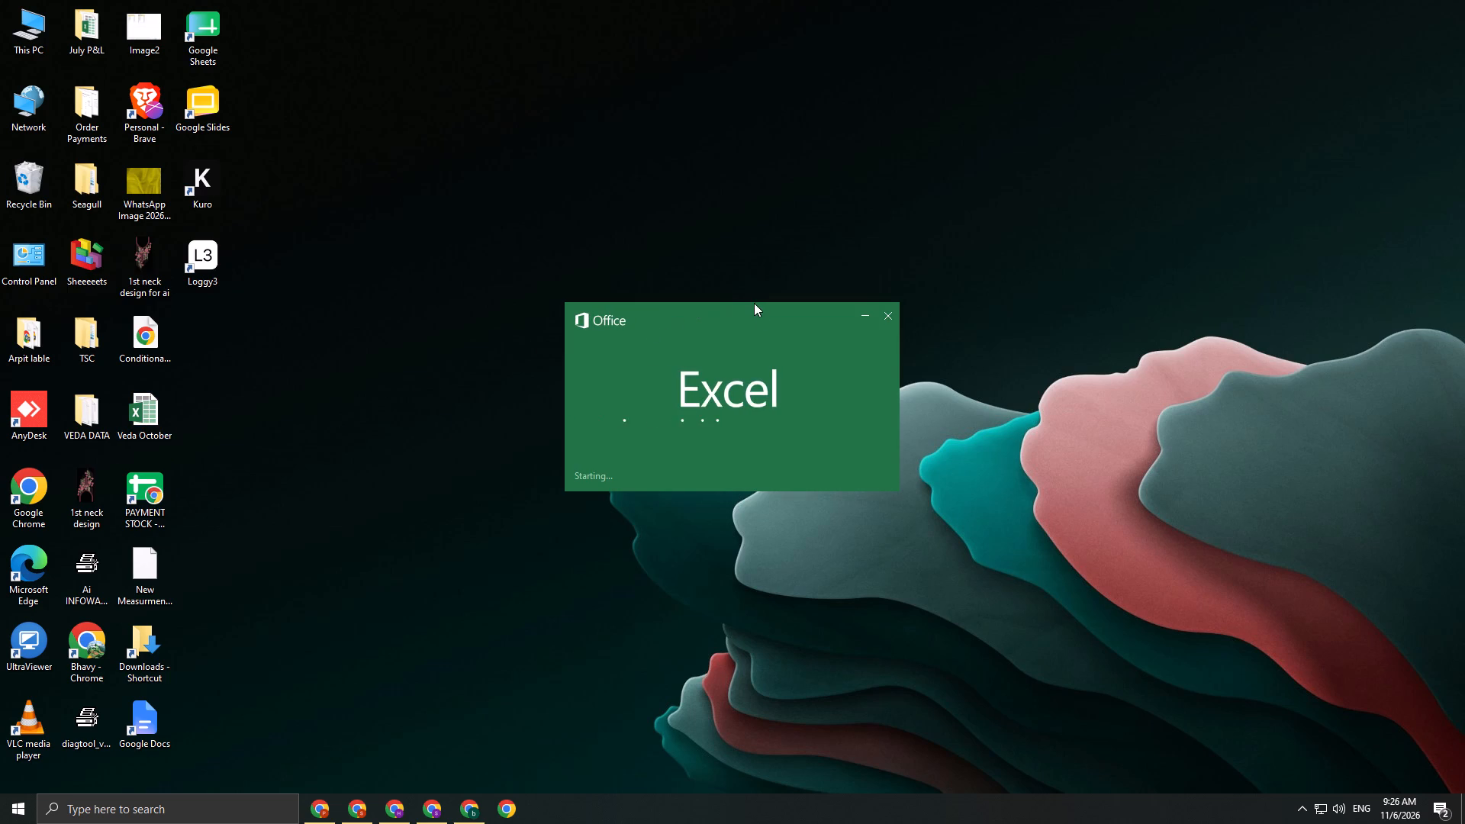
left_click(322, 325)
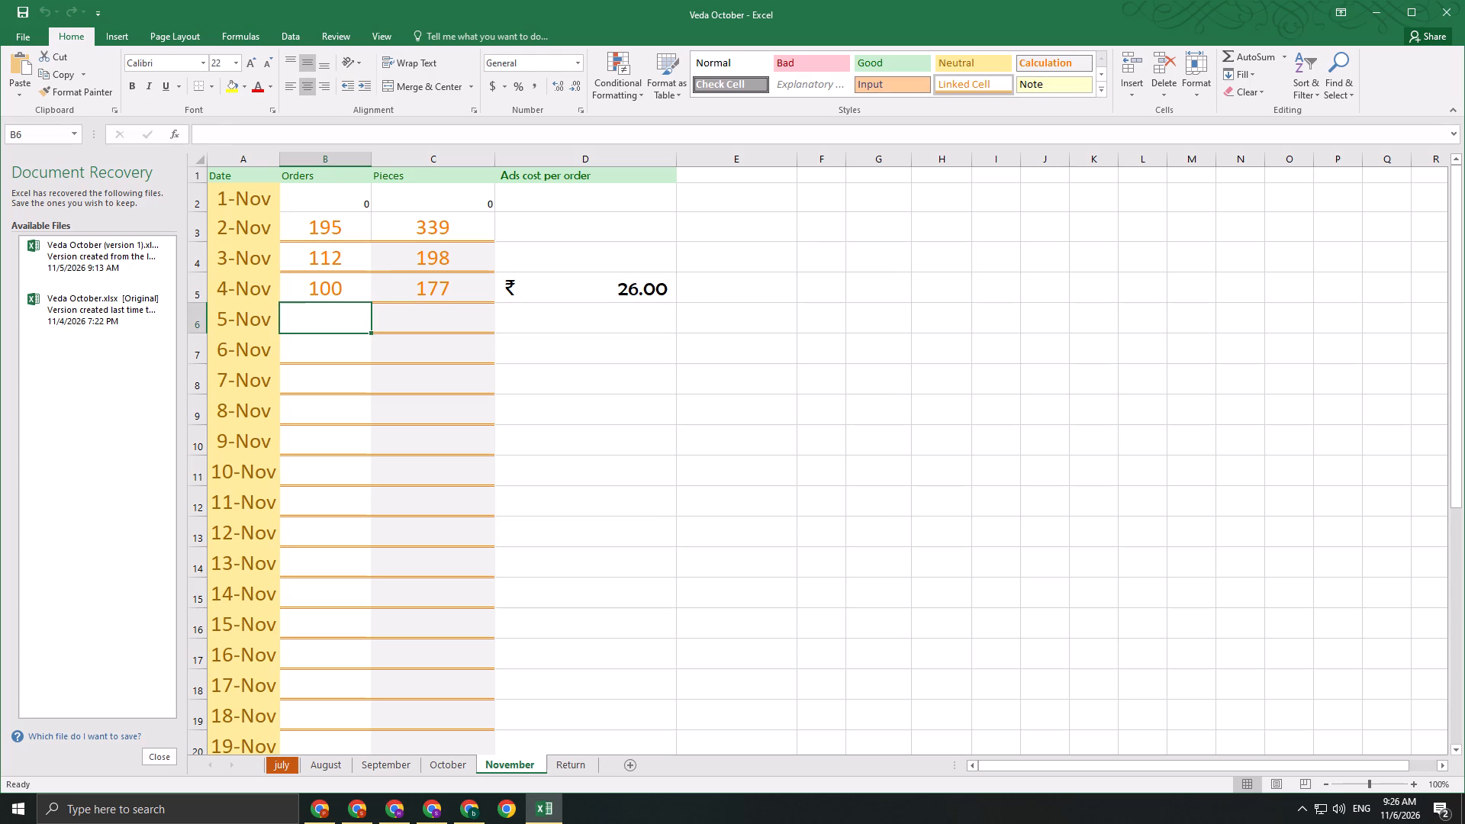
left_click(67, 249)
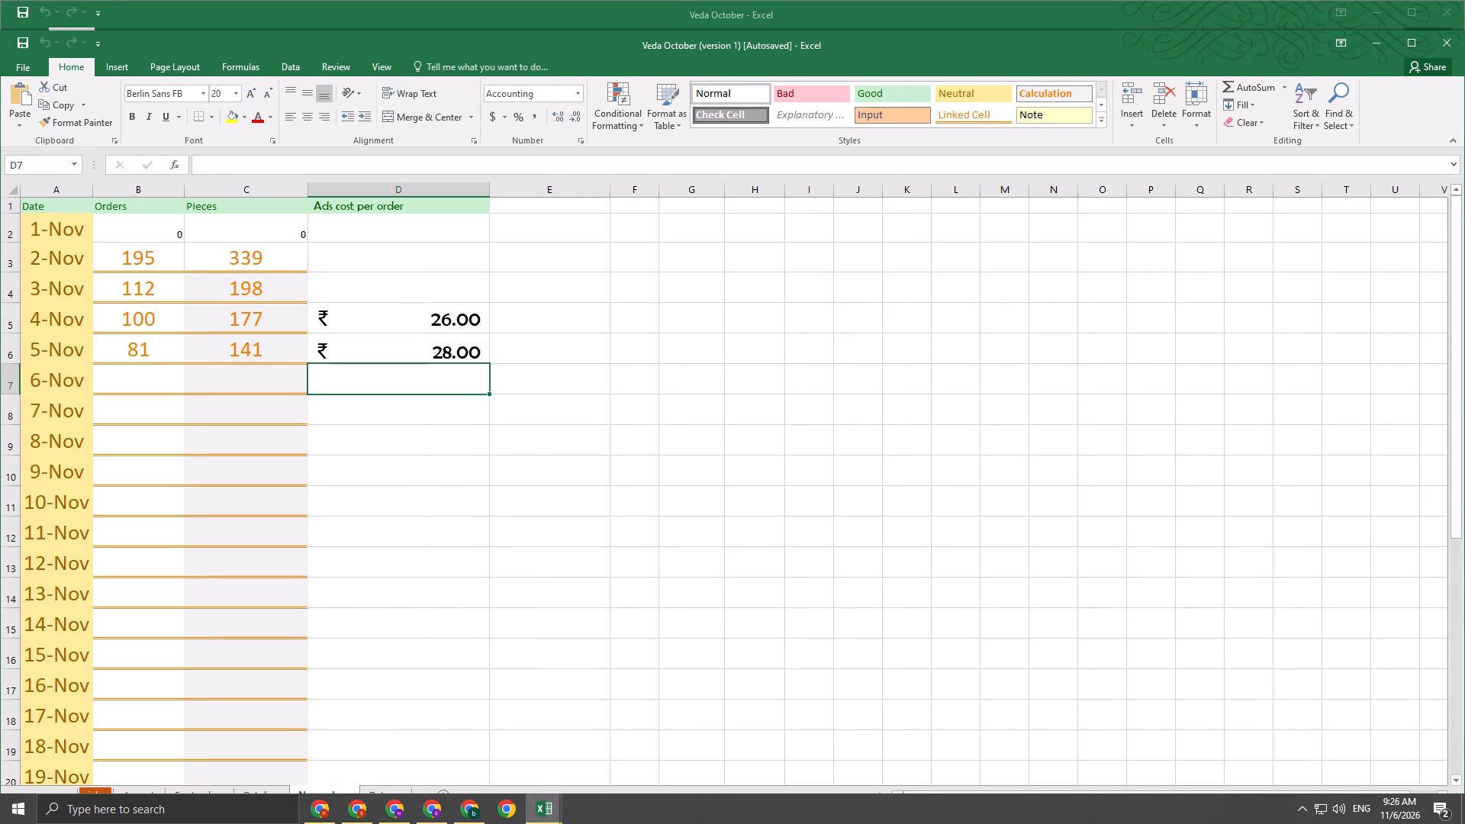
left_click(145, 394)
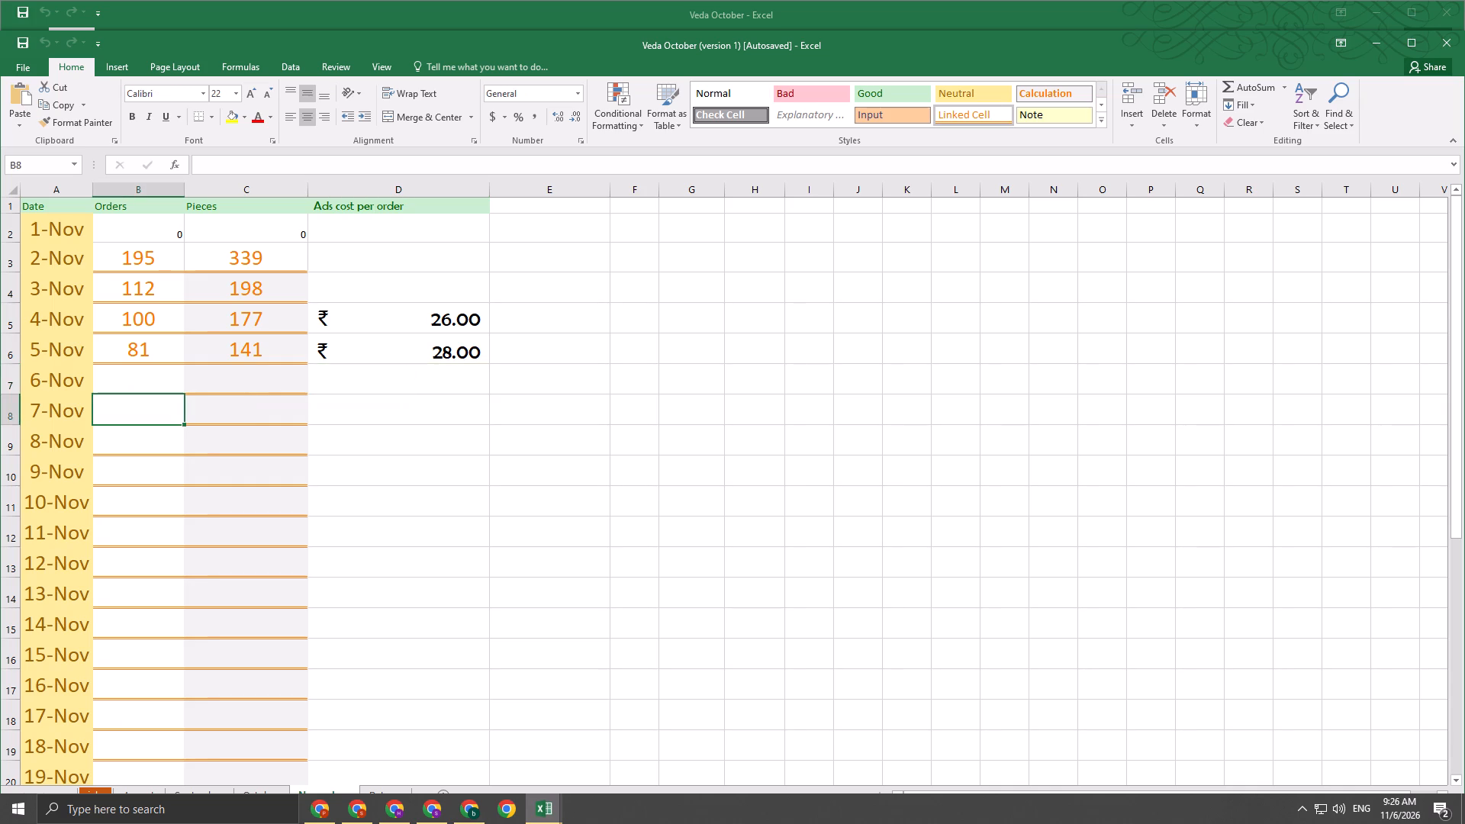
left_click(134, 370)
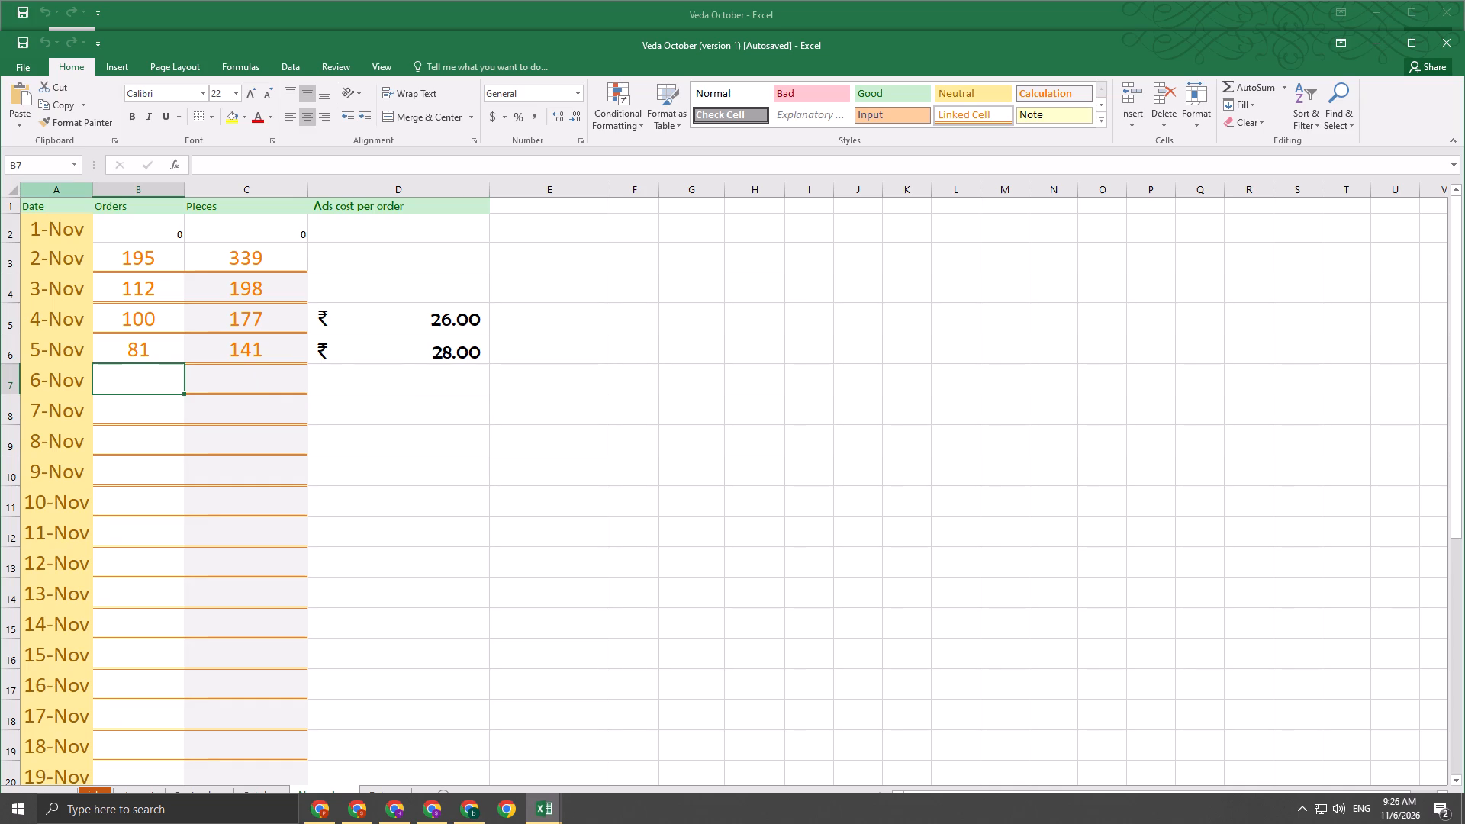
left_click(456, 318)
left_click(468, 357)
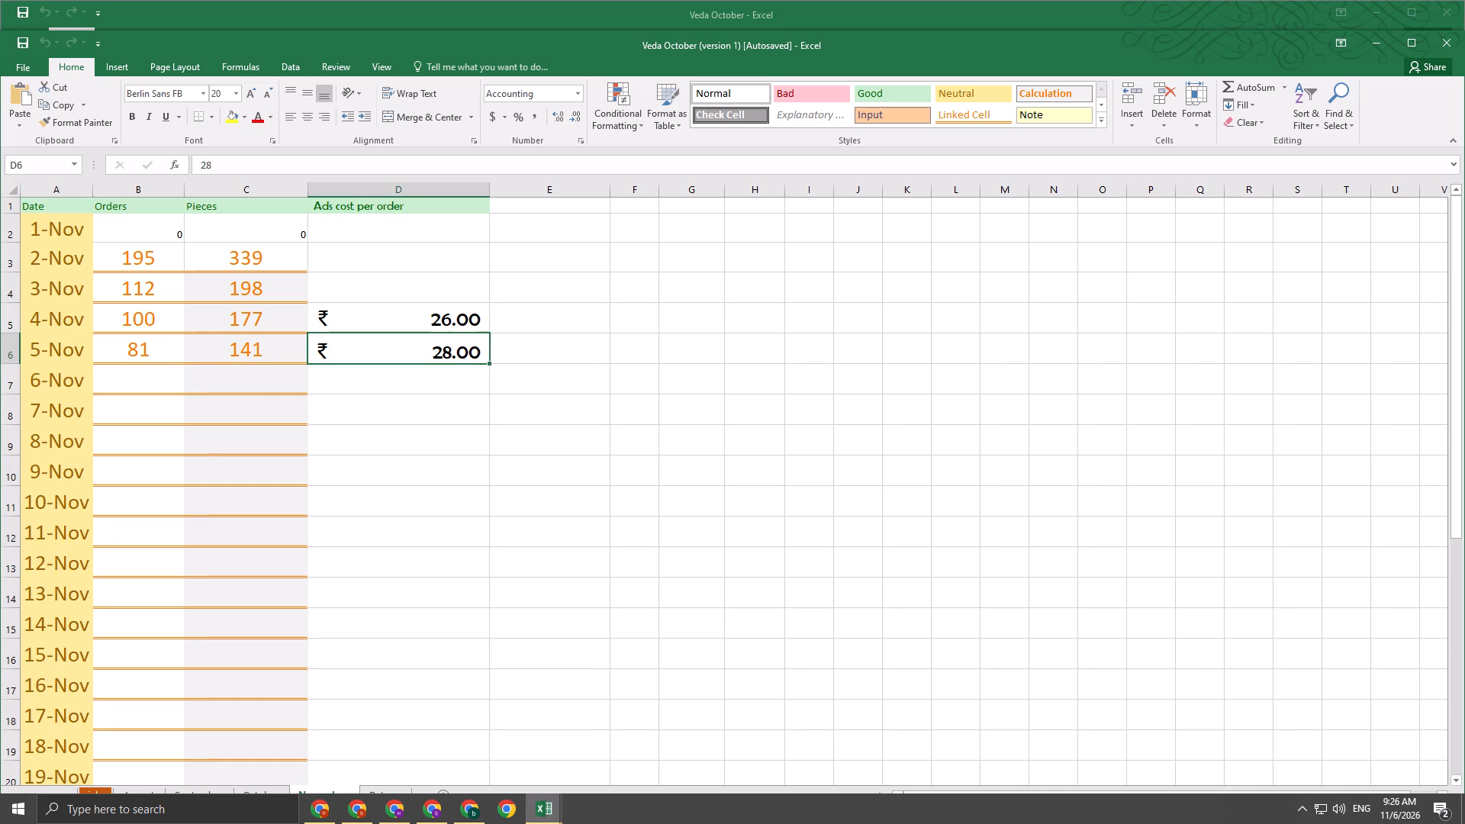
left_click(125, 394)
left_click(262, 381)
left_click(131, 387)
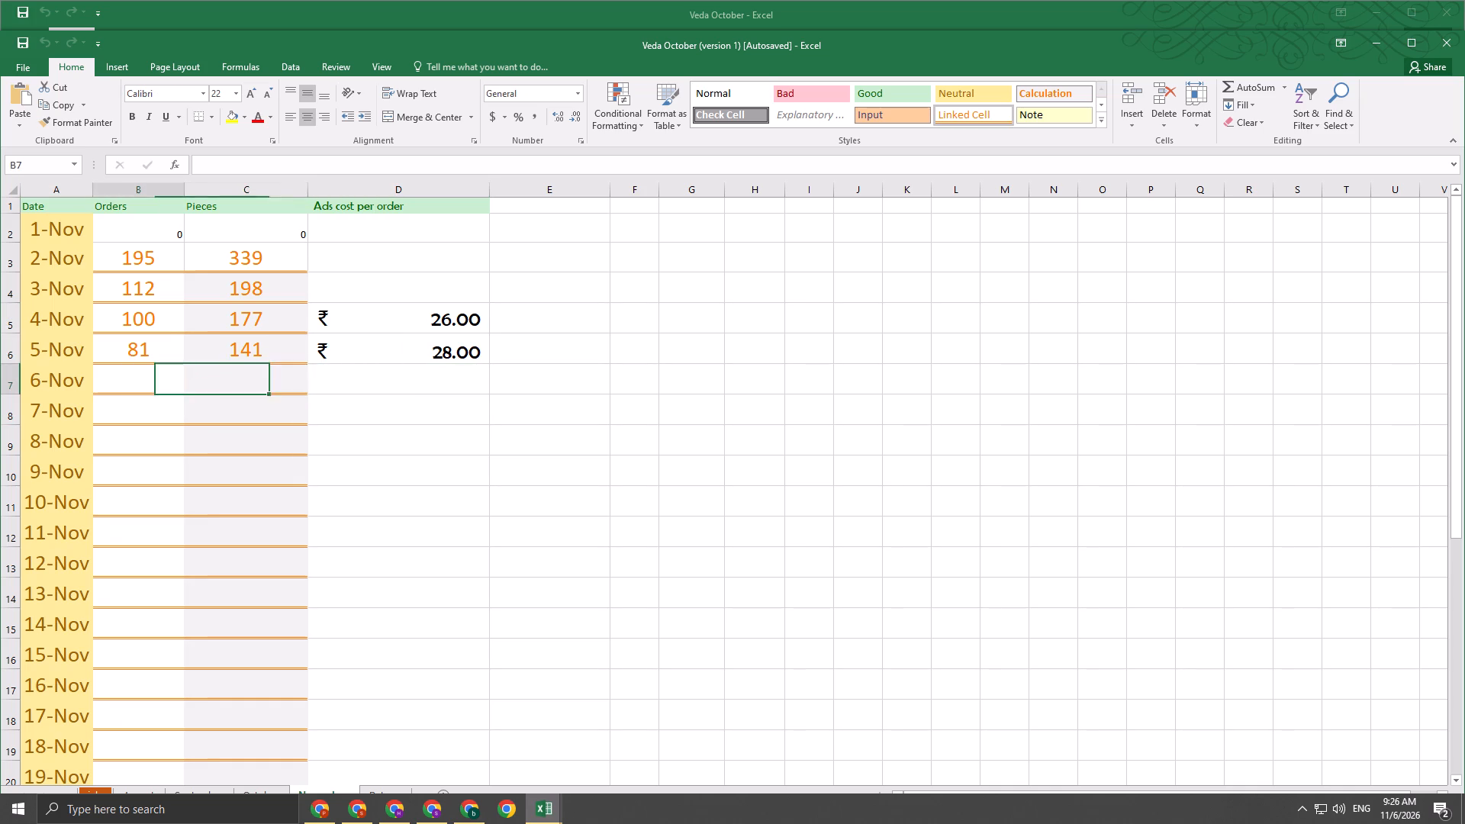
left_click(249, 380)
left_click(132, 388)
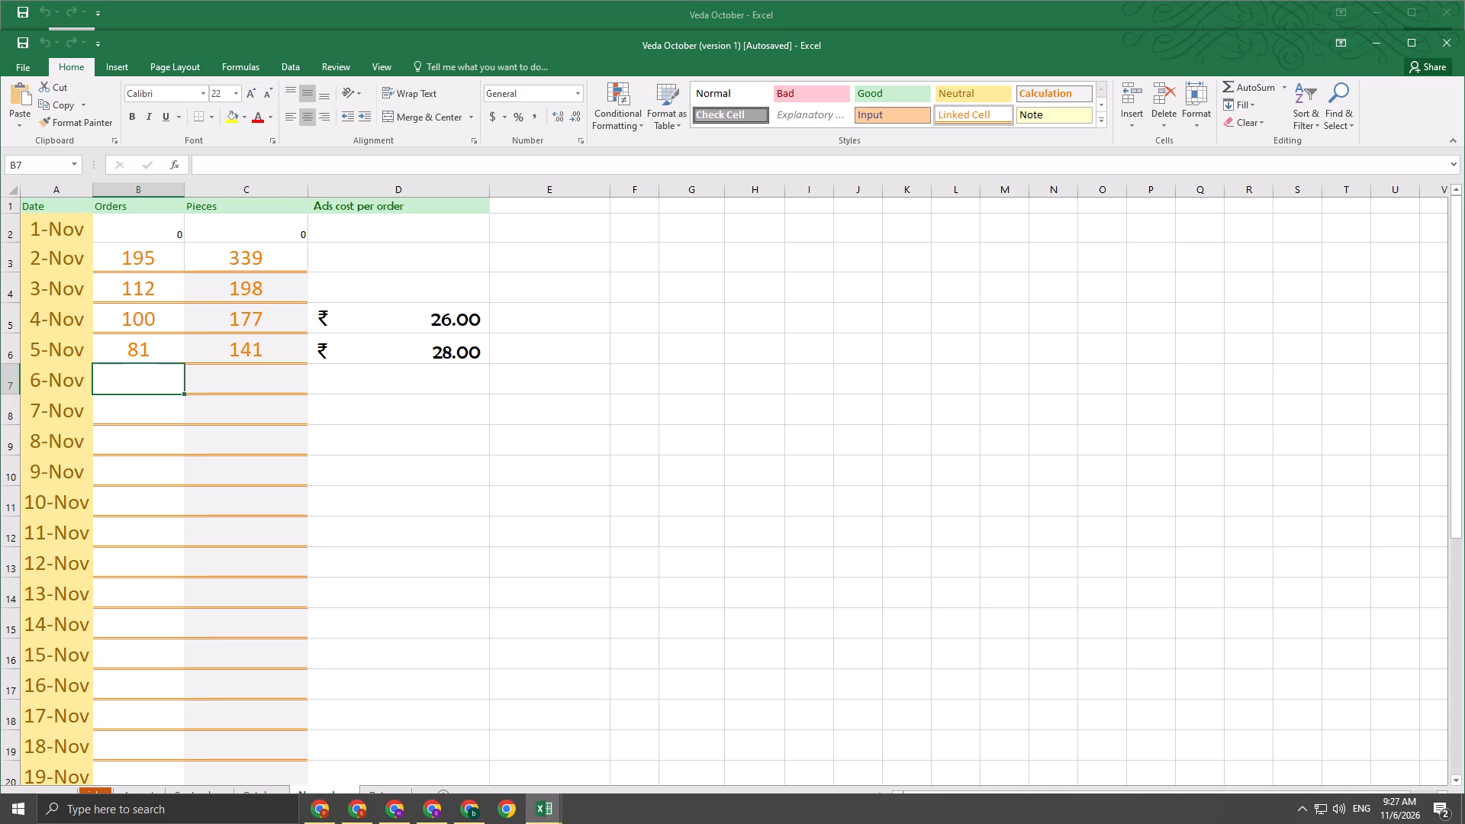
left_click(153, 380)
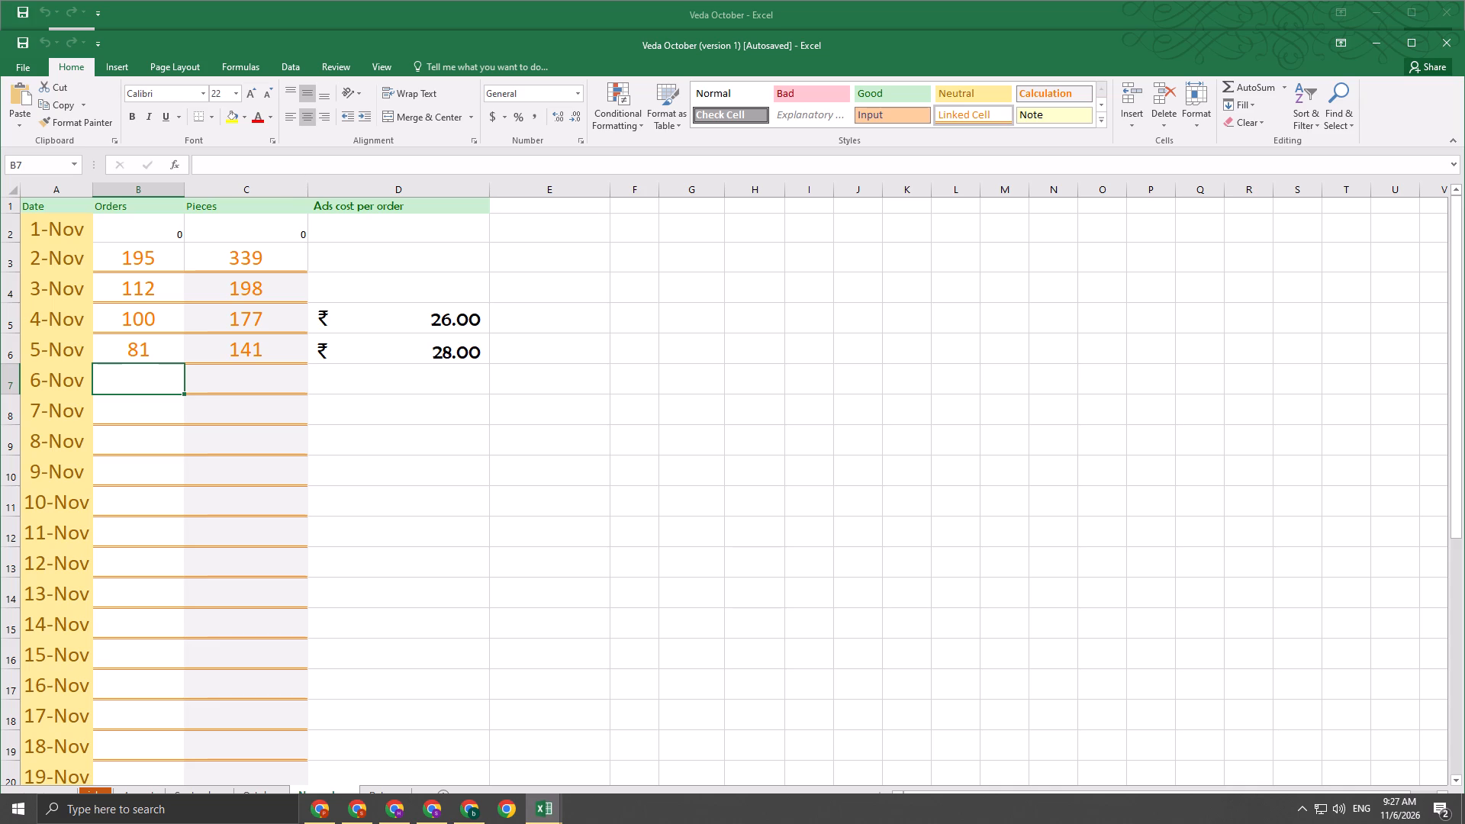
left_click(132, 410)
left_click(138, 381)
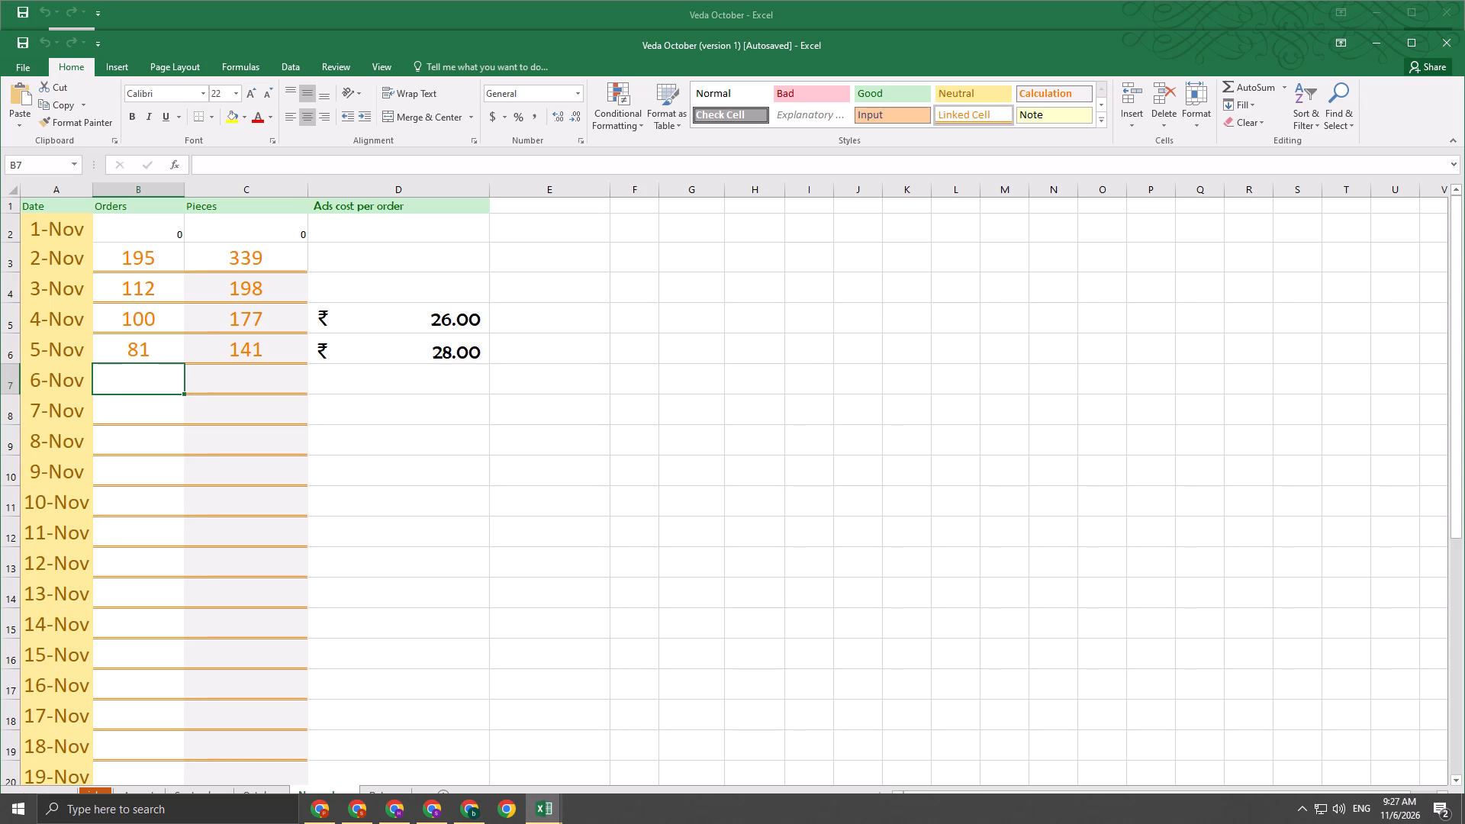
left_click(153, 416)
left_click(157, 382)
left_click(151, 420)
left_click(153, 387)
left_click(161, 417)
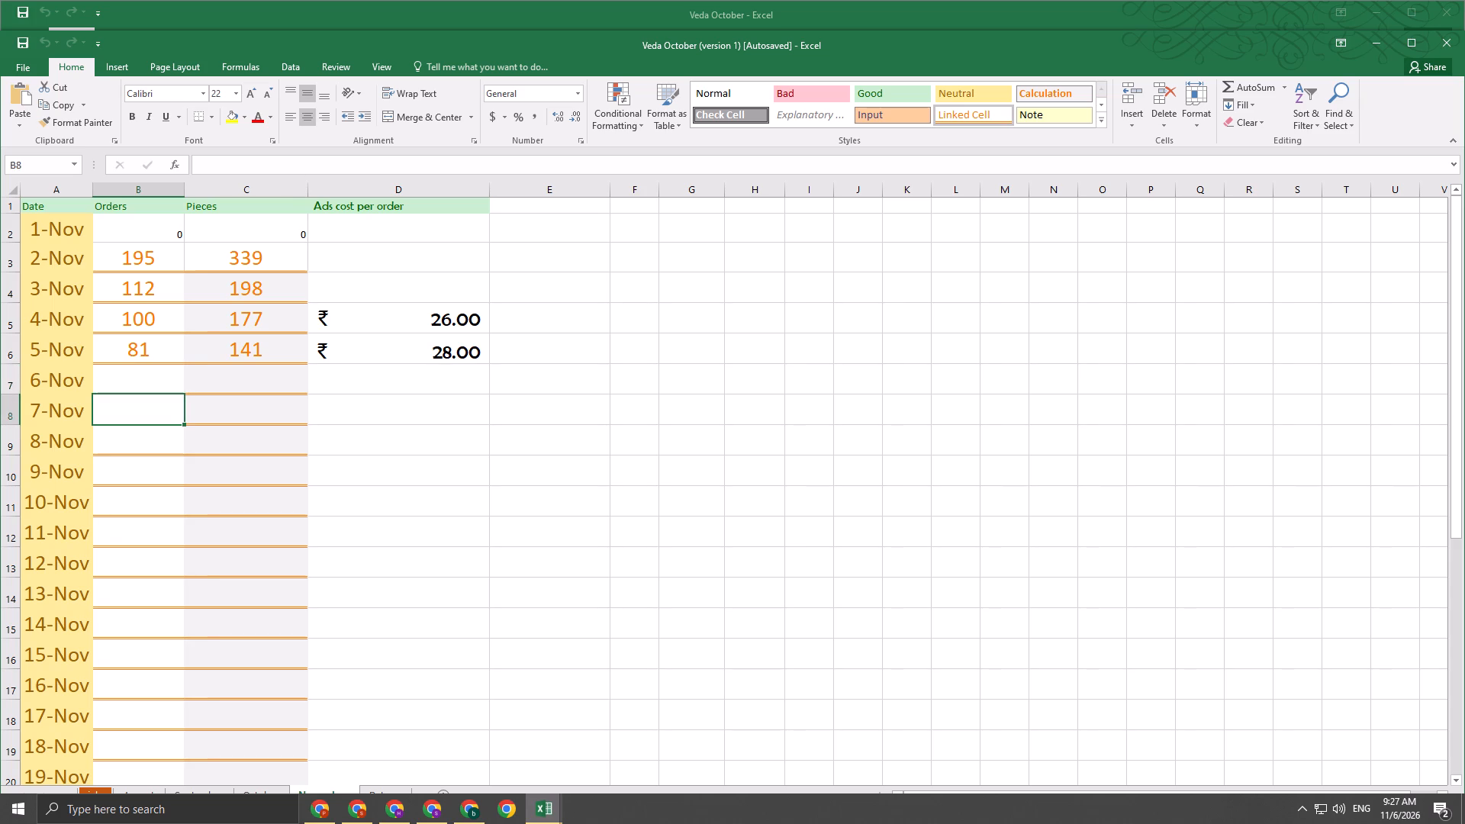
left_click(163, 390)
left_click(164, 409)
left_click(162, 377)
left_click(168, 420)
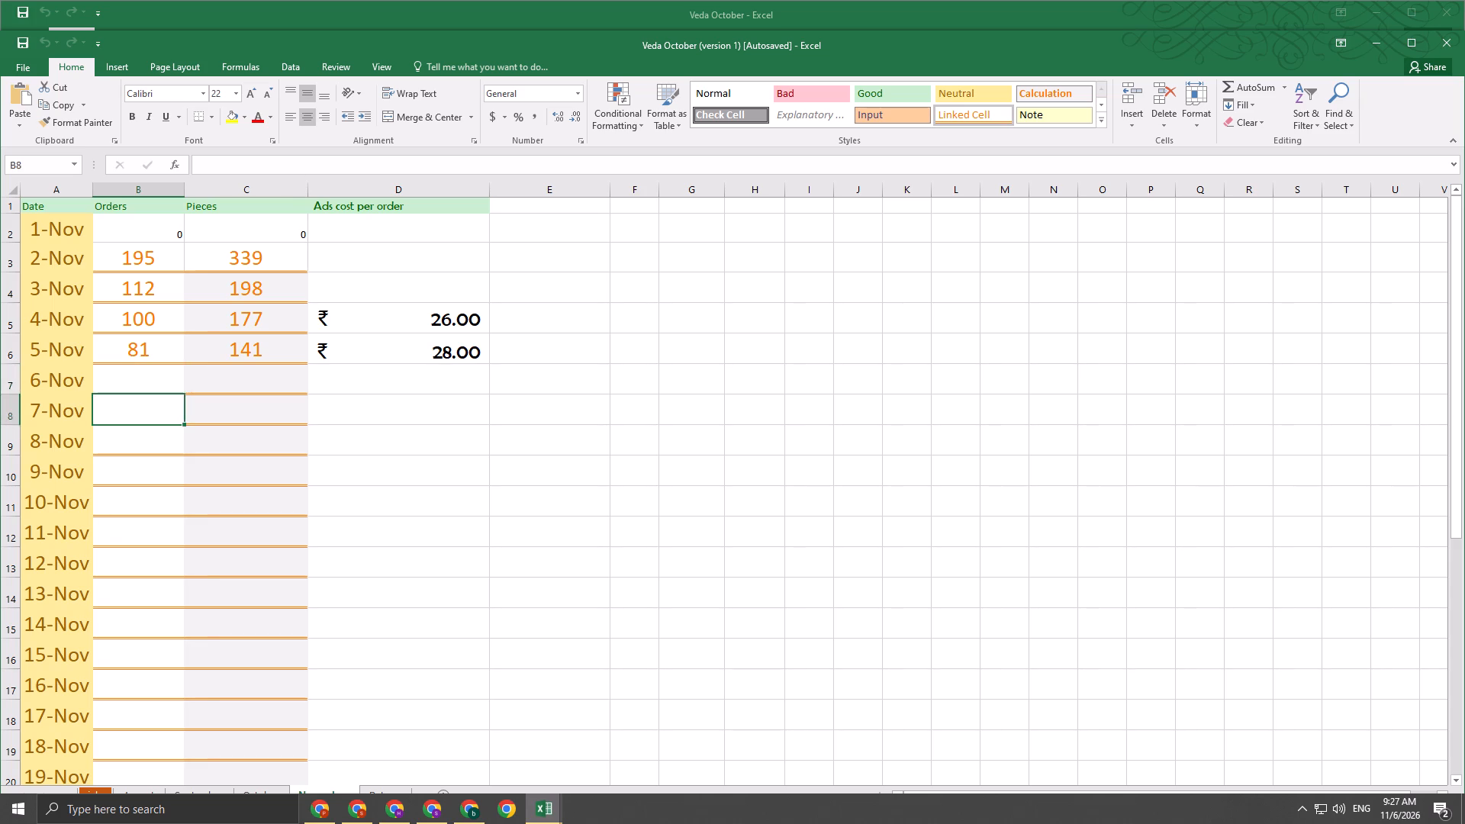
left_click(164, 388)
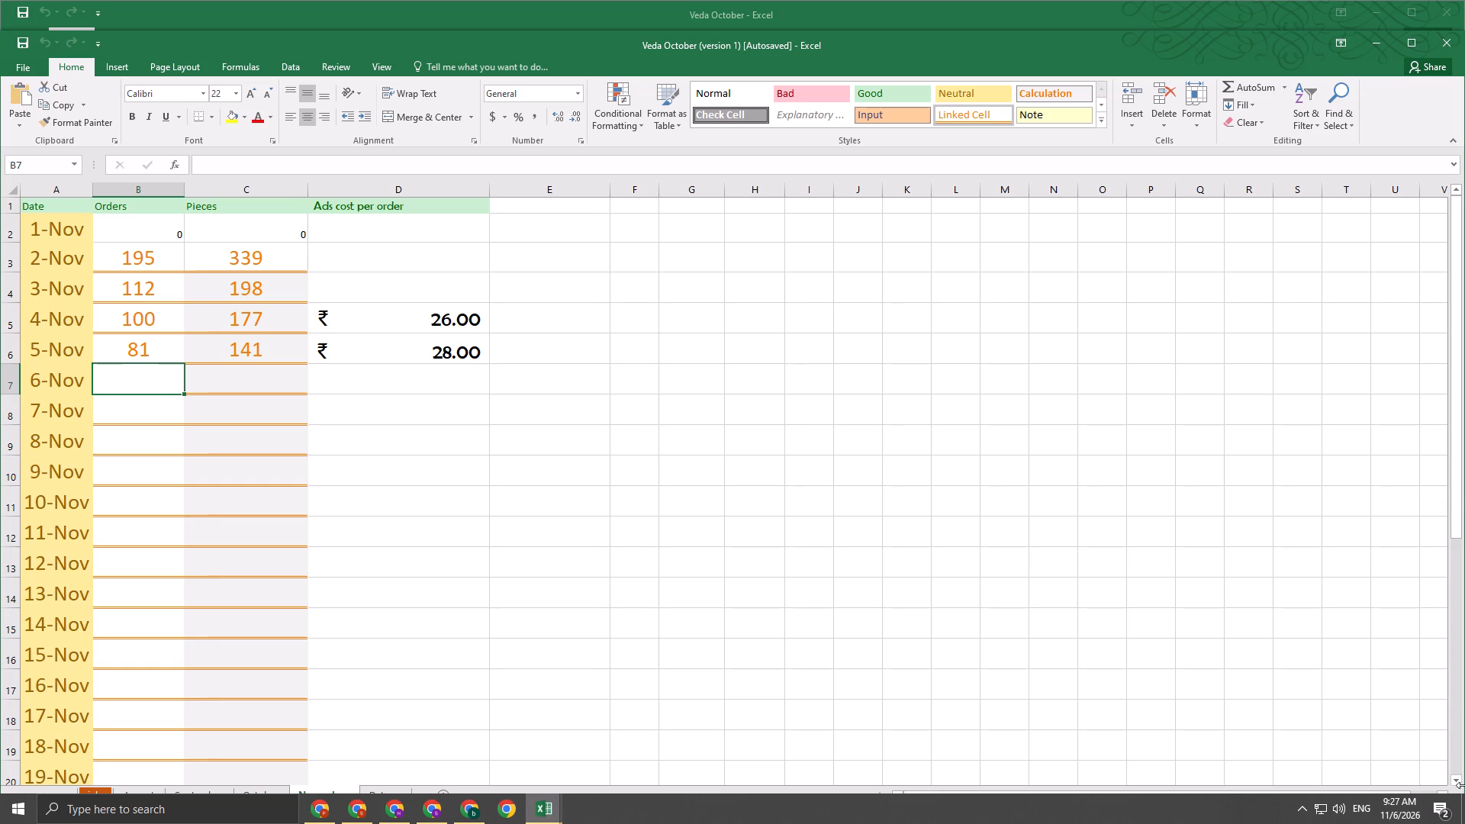
Return to the desktop and open This PC in a maximized File Explorer window.
left_click(1464, 823)
right_click(572, 450)
left_click_drag(645, 493, 633, 488)
right_click(442, 339)
left_click(504, 380)
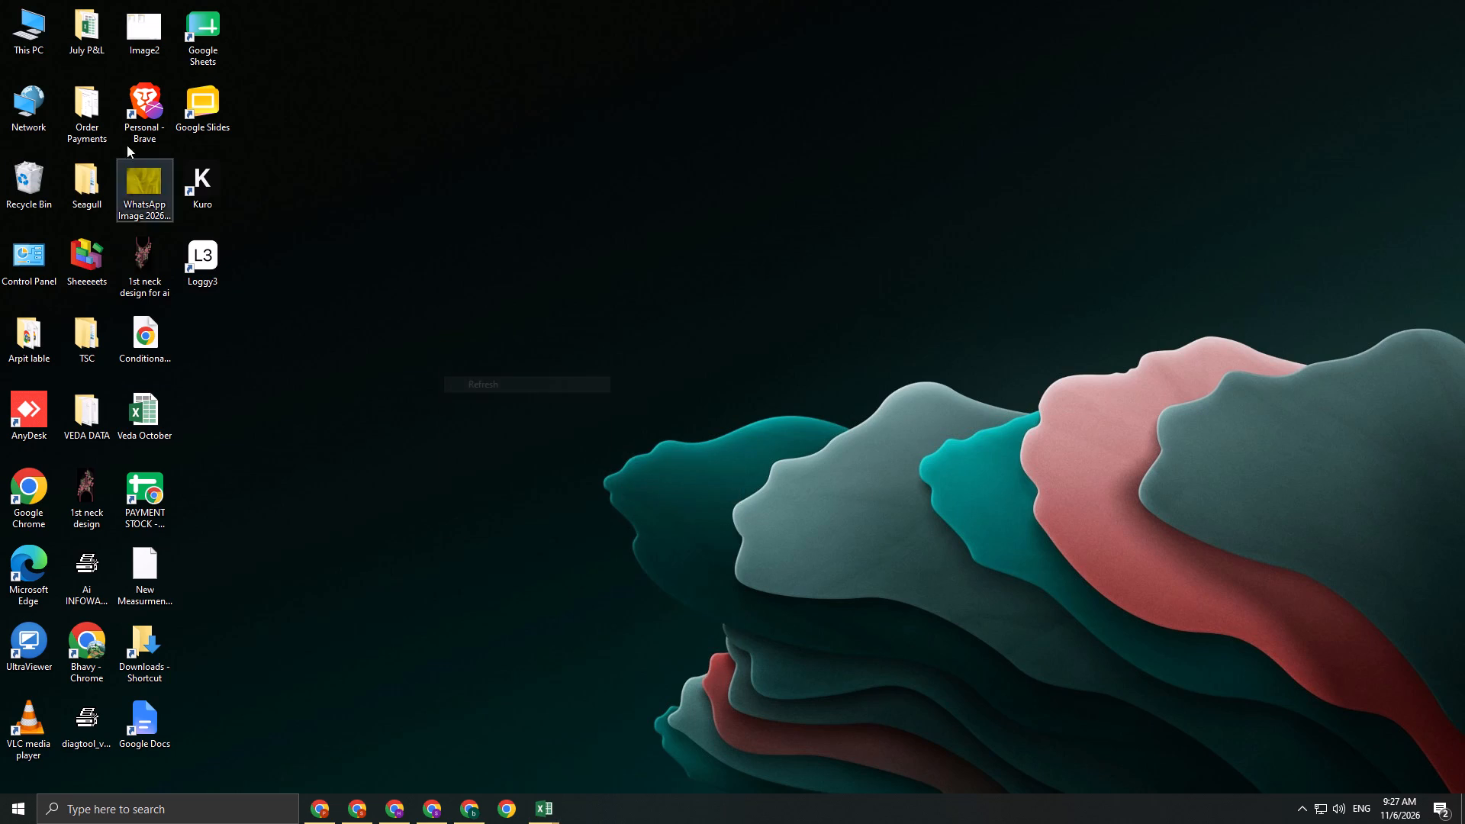
left_click(0, 46)
double_click(14, 35)
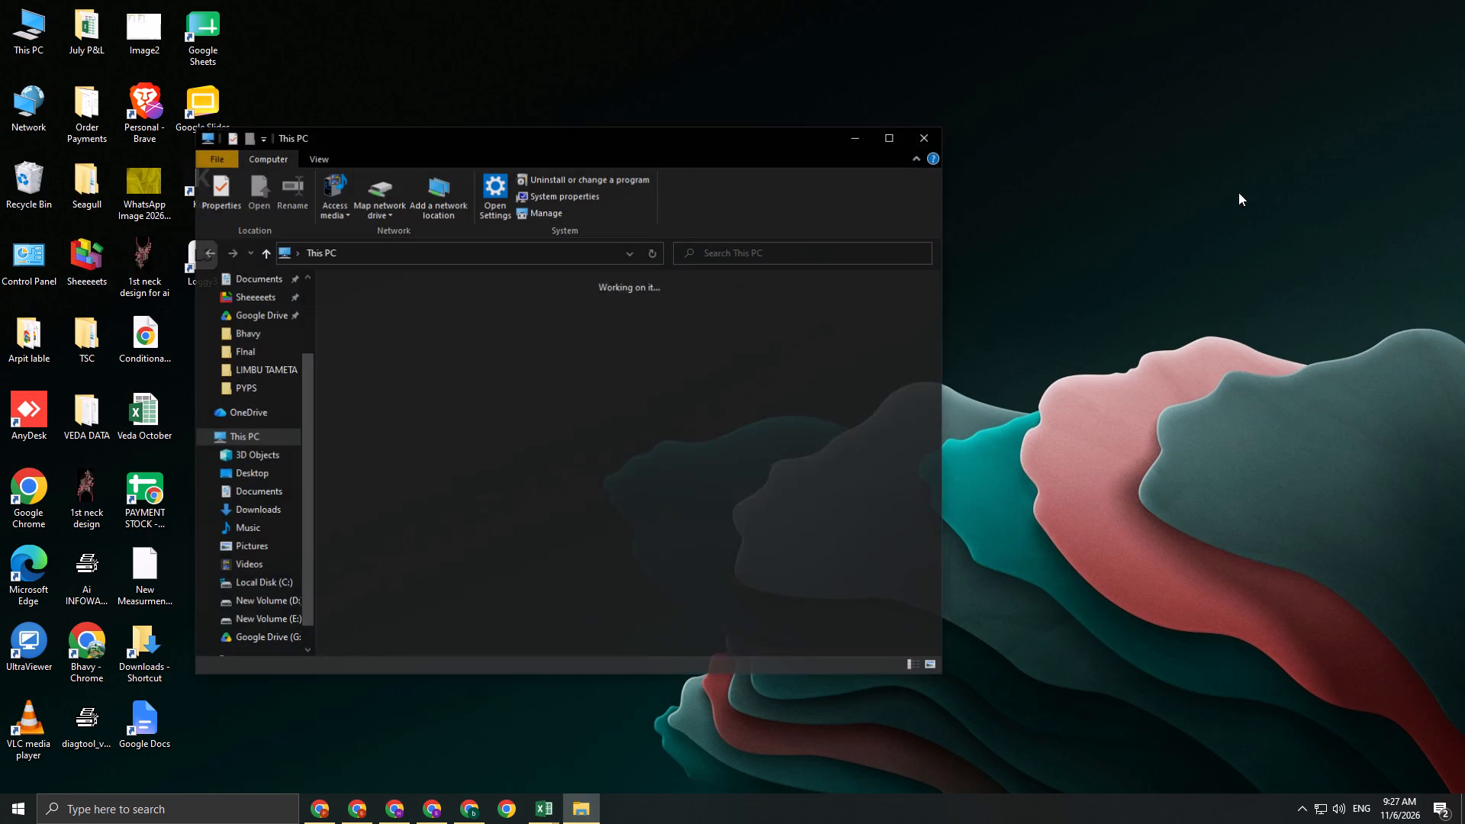
left_click(900, 134)
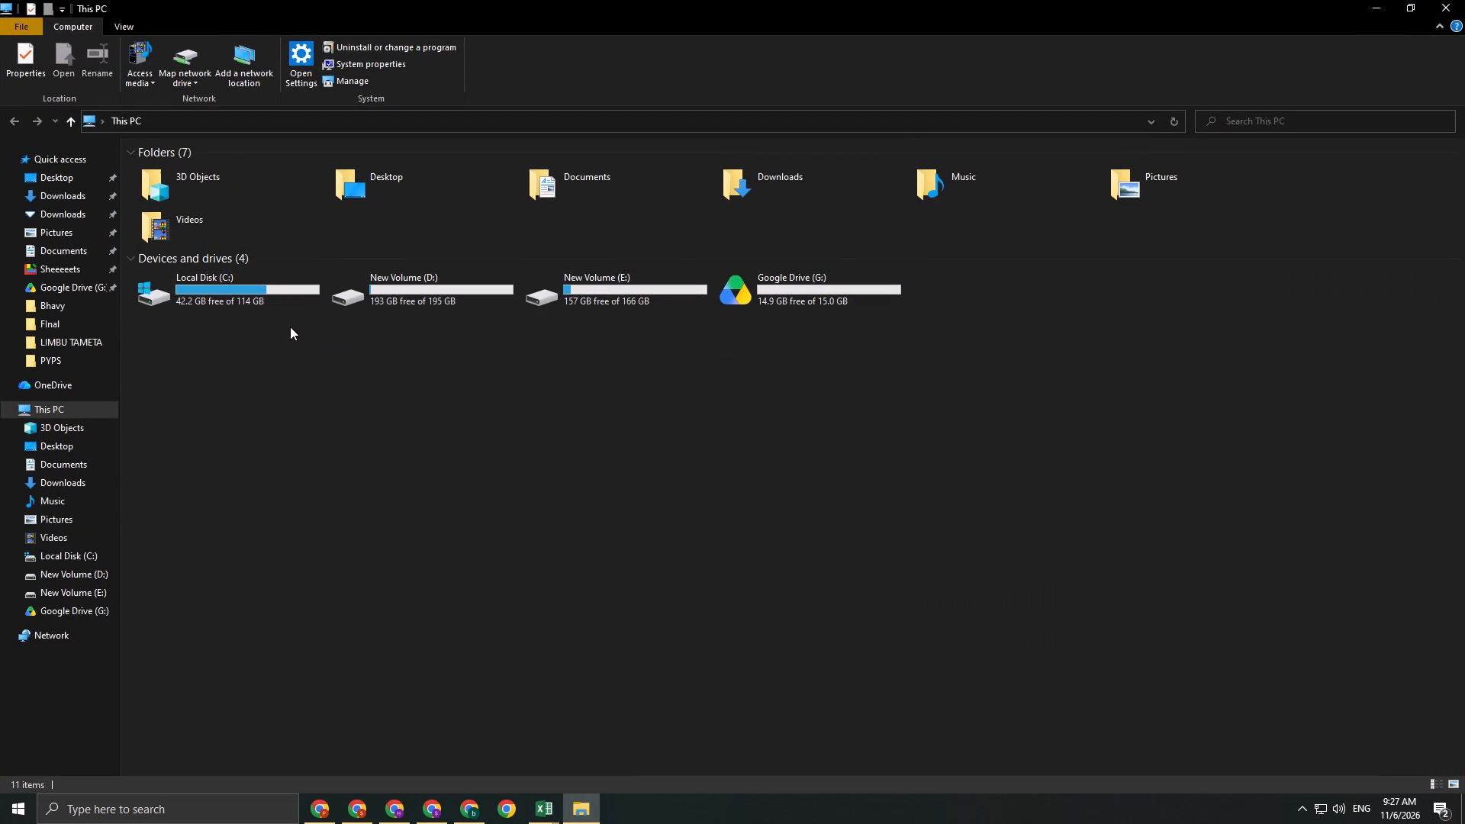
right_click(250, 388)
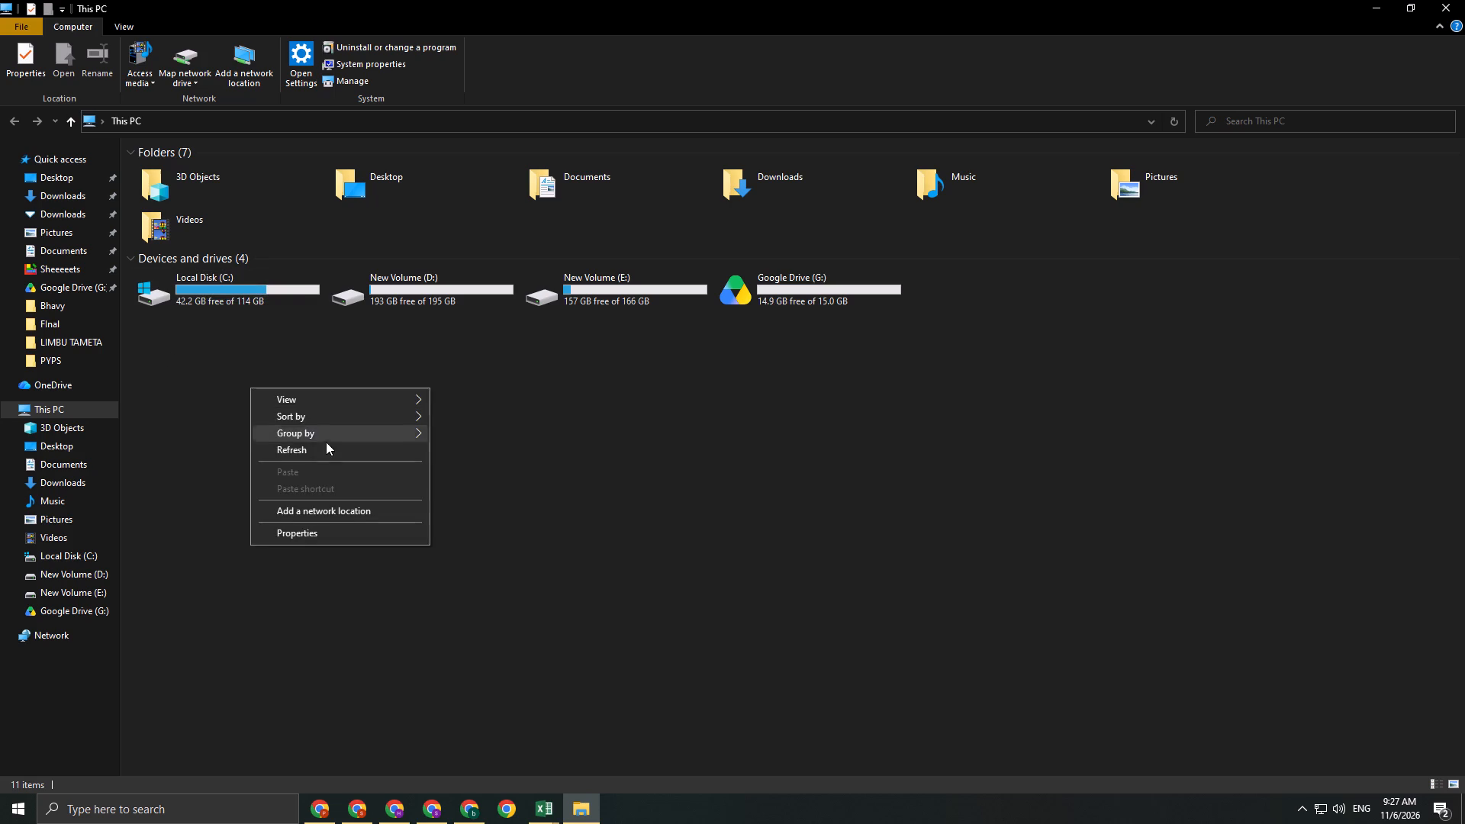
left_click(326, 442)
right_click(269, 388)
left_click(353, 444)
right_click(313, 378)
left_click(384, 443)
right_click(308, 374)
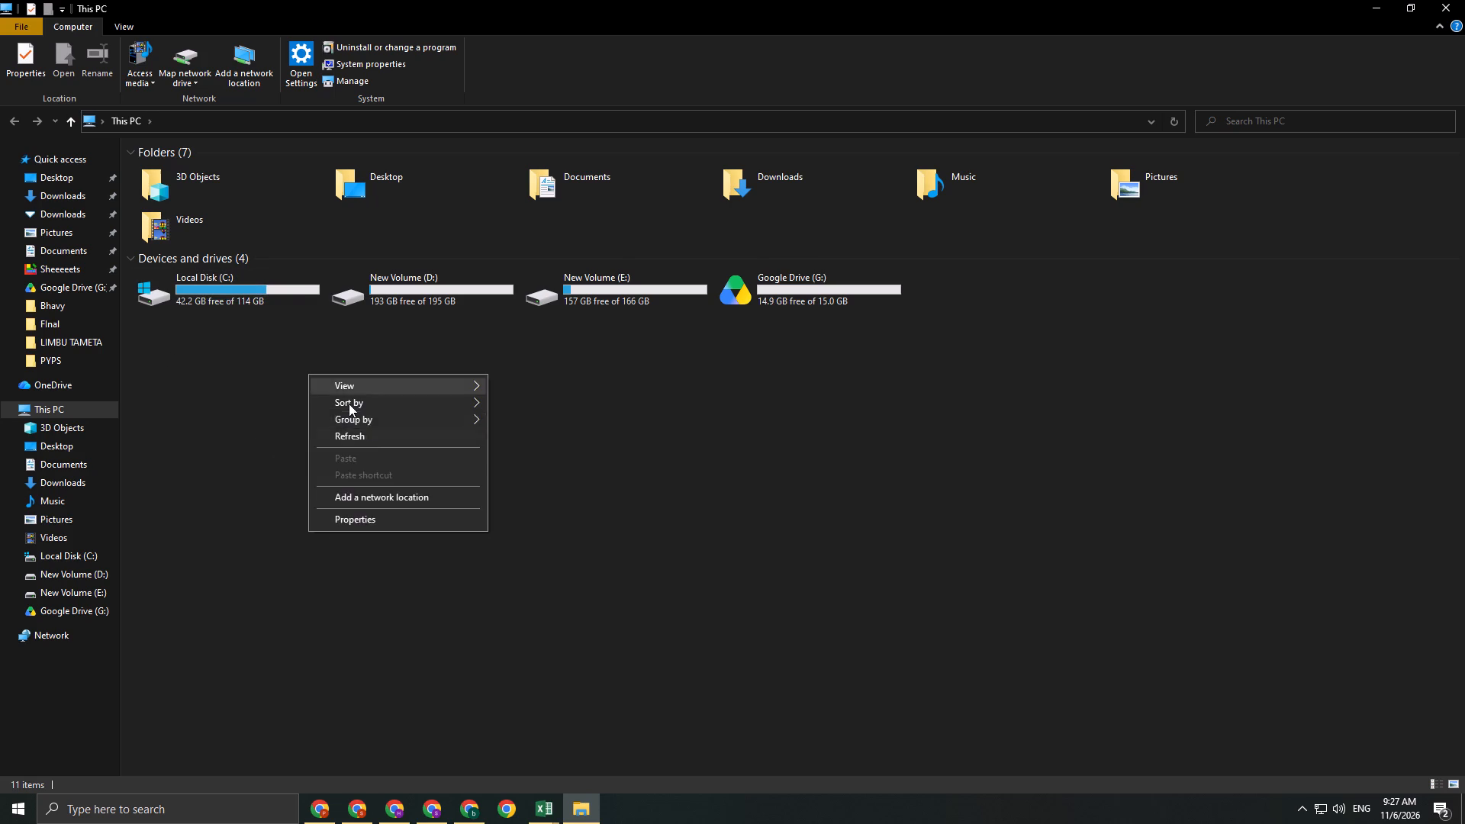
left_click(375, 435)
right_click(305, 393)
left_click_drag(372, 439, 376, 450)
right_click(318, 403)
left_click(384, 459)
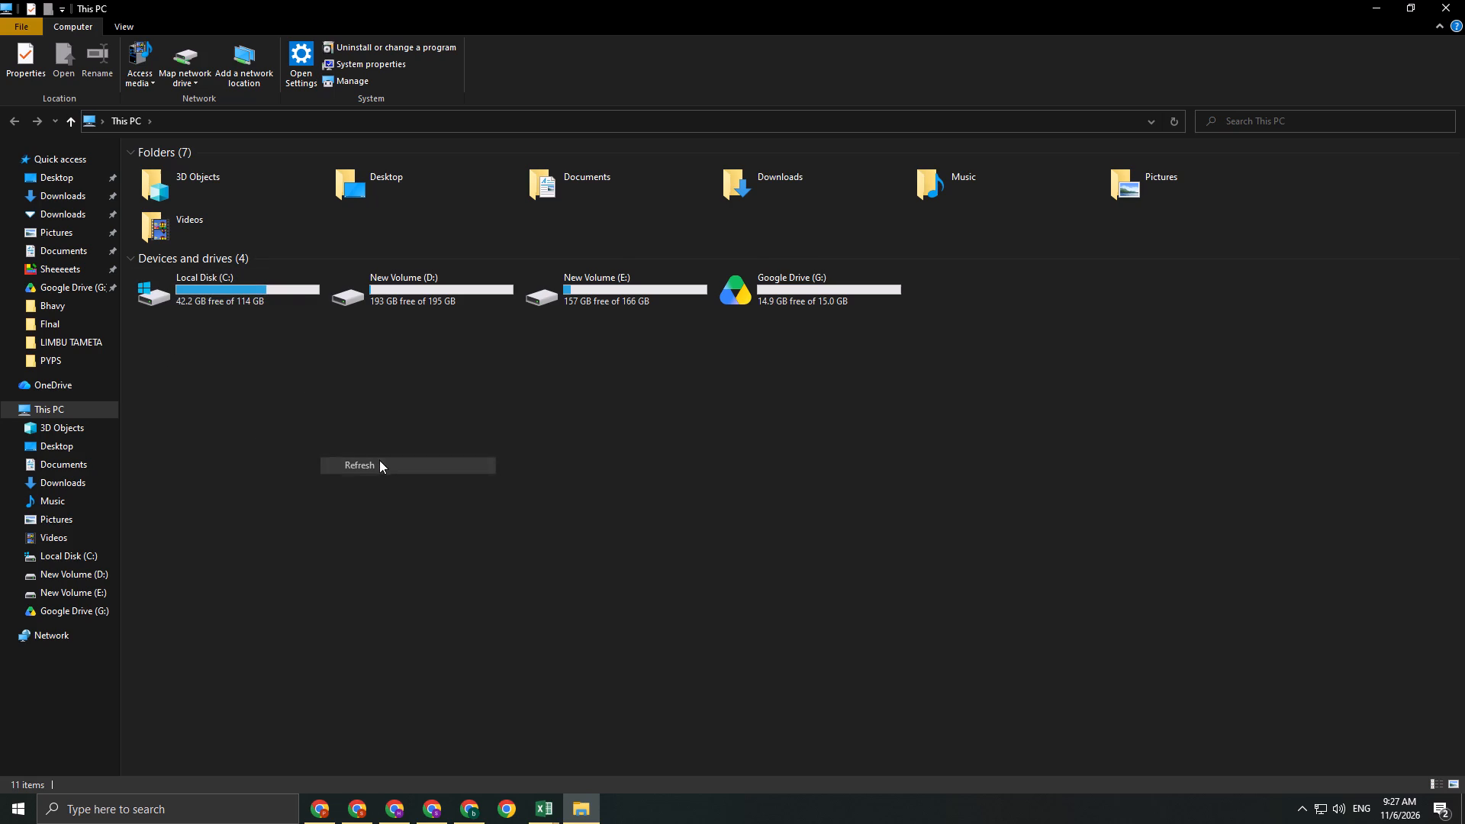
Browse the pinned Sheeeeets and drive D Downloads folders, ending in the Downloads folder under This PC.
left_click(60, 272)
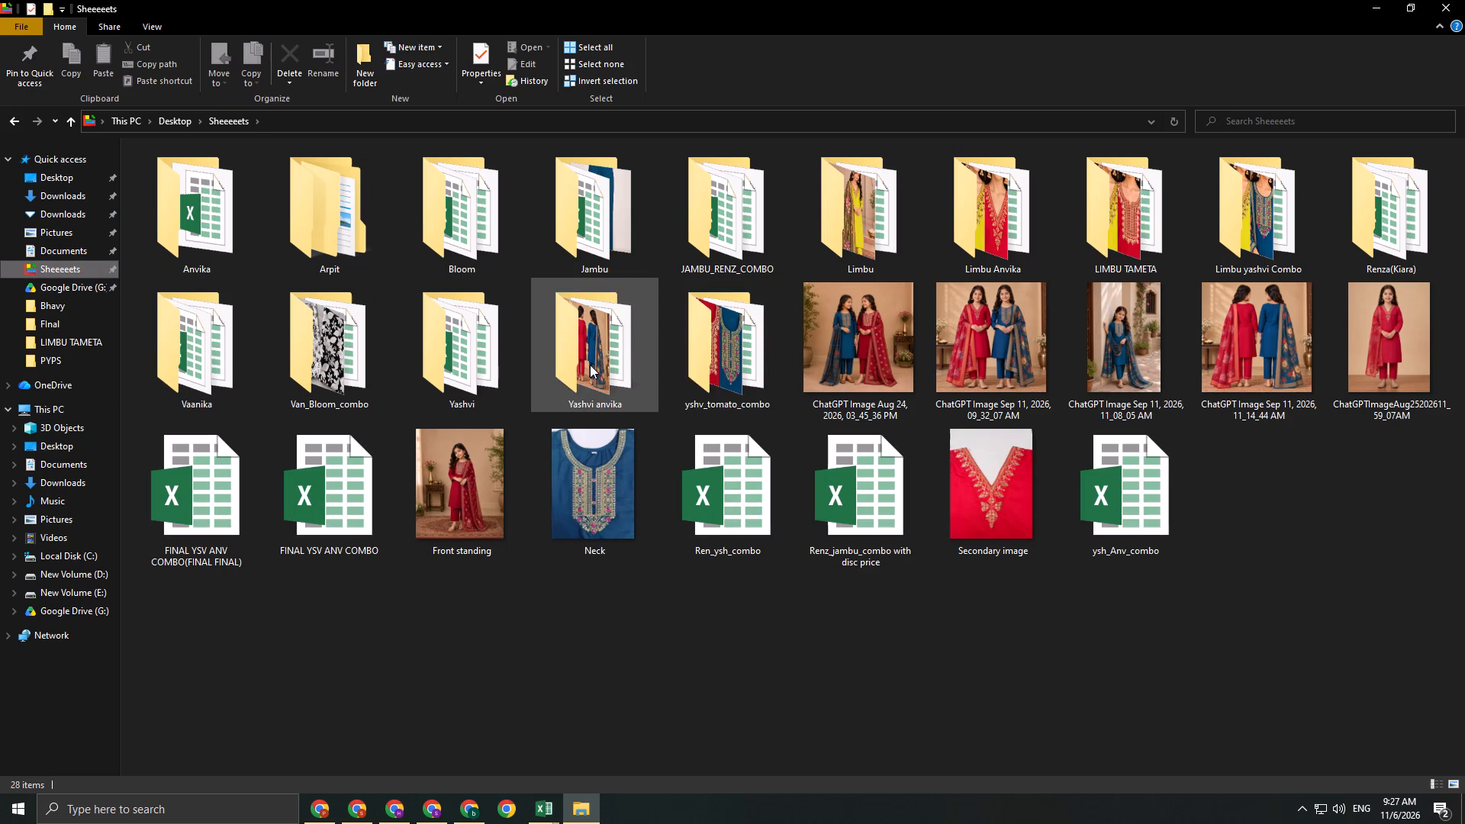
left_click(40, 193)
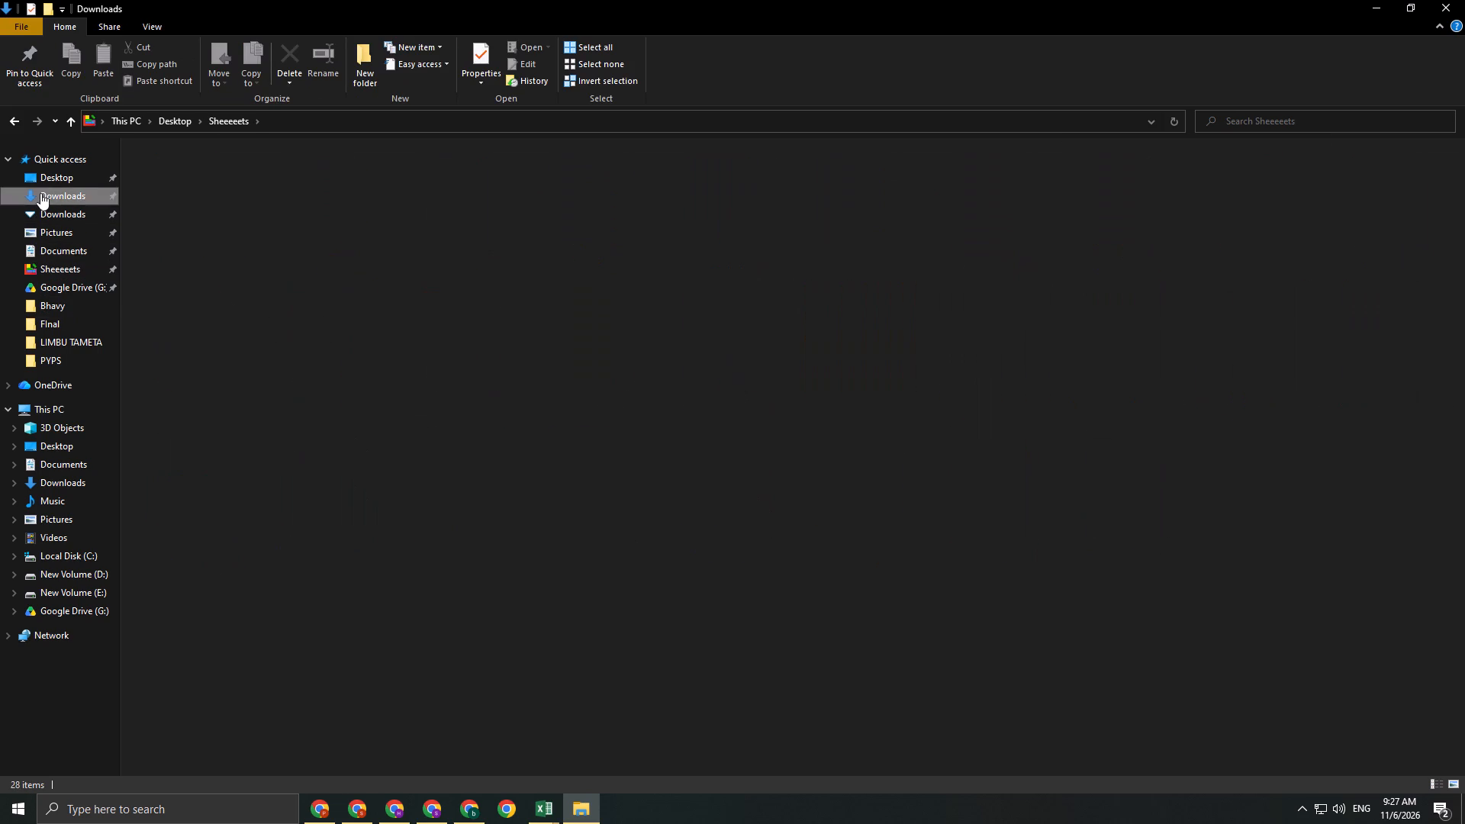
left_click(60, 219)
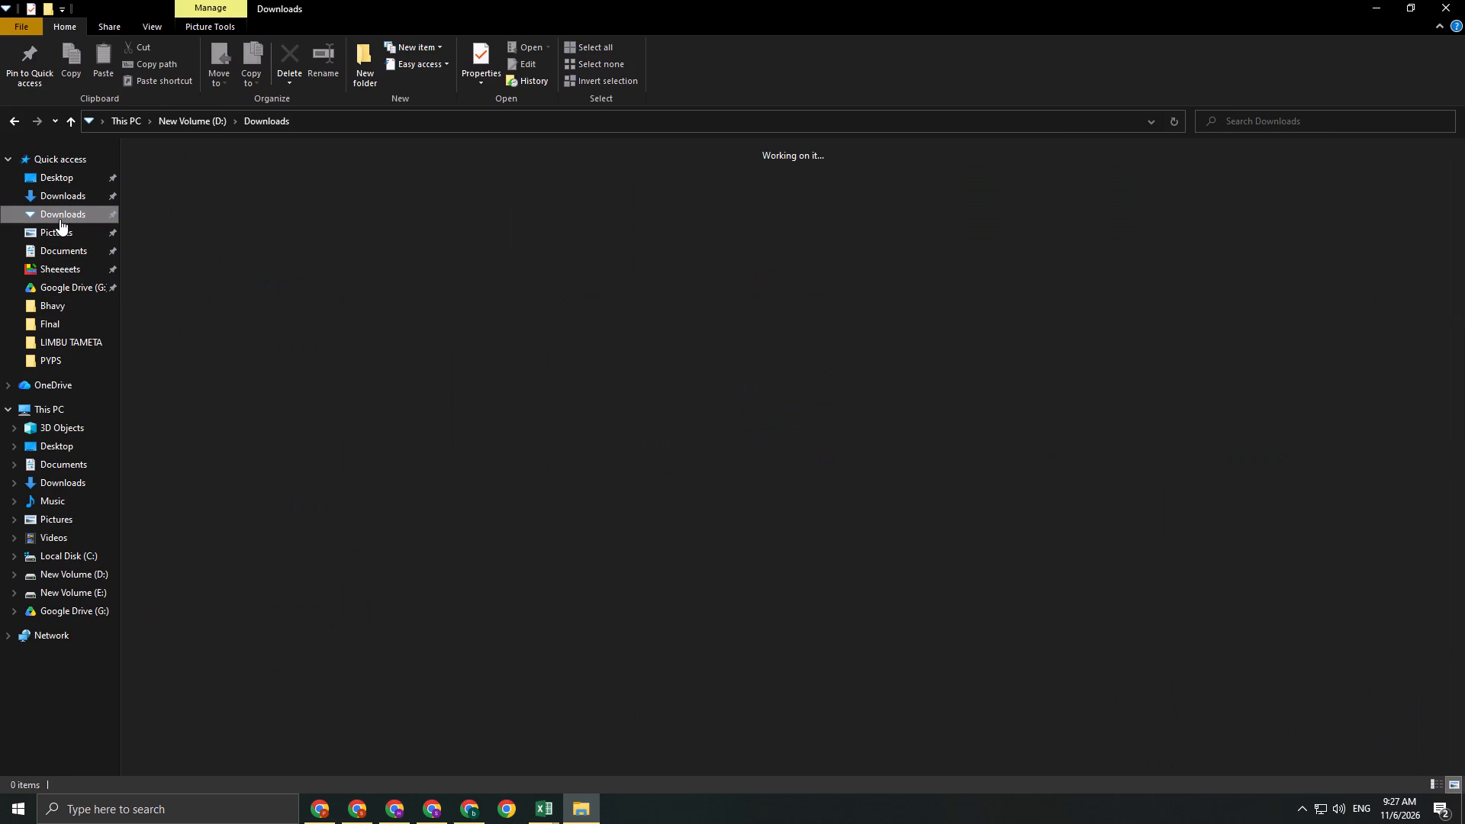
left_click(64, 205)
left_click(69, 199)
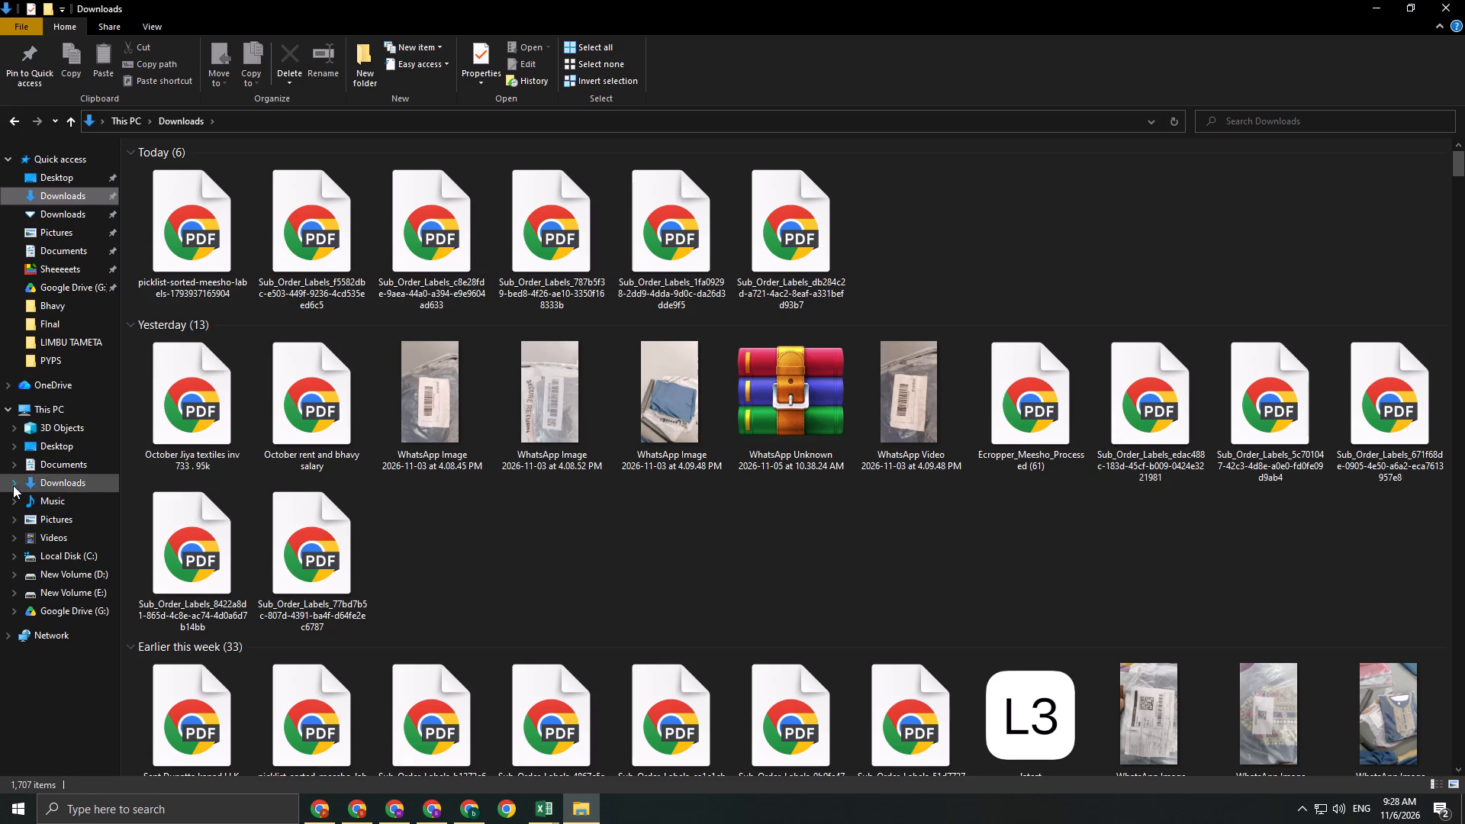
Open the Ecropper_Meesho_Processed (61) labels PDF from Downloads and search it for COMBO, copied from the first label's SKU.
double_click(1050, 382)
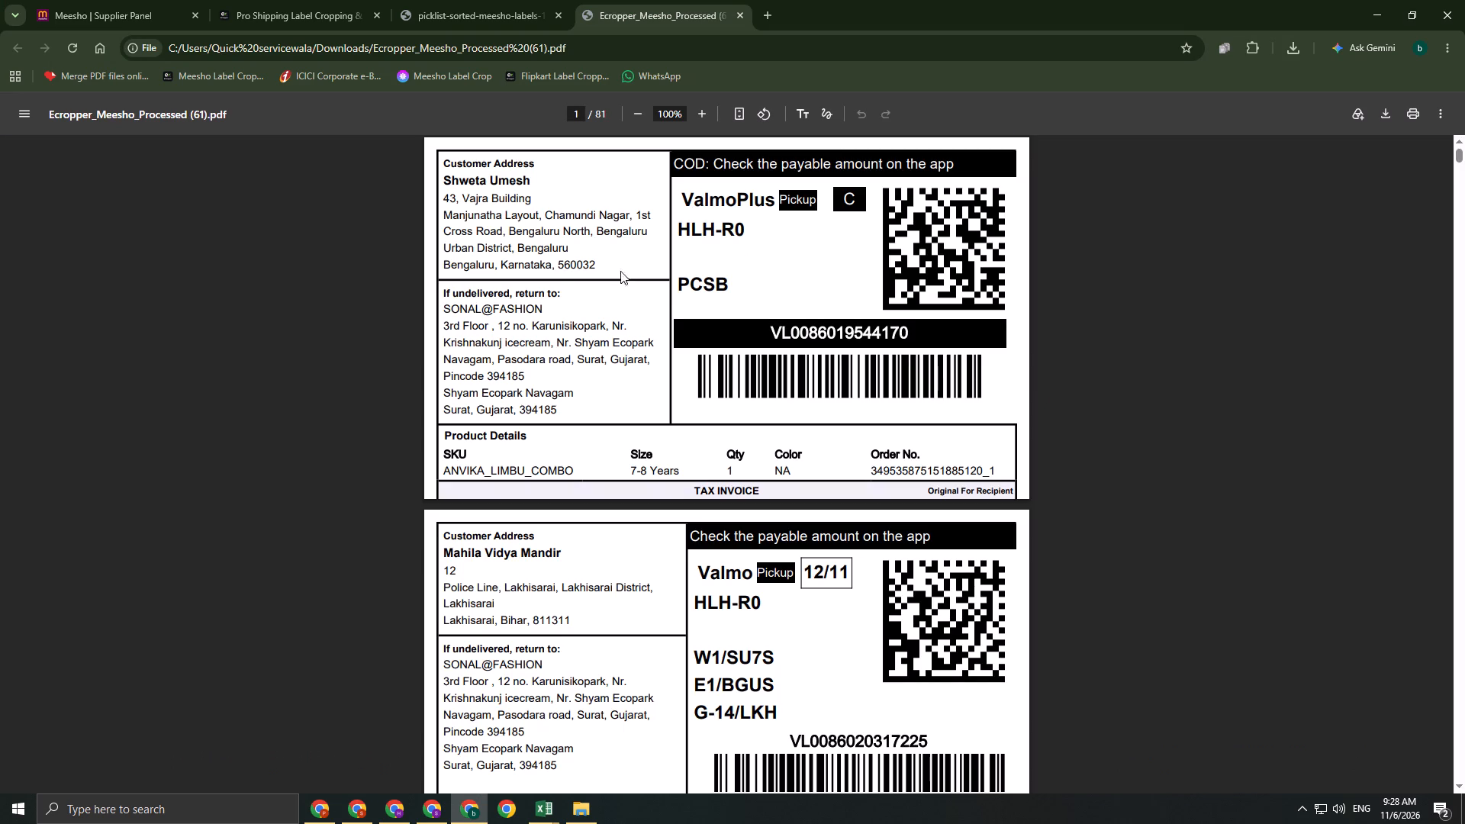
left_click_drag(575, 472, 534, 469)
key("ctrl+c")
key("ctrl+f")
key("ctrl+v")
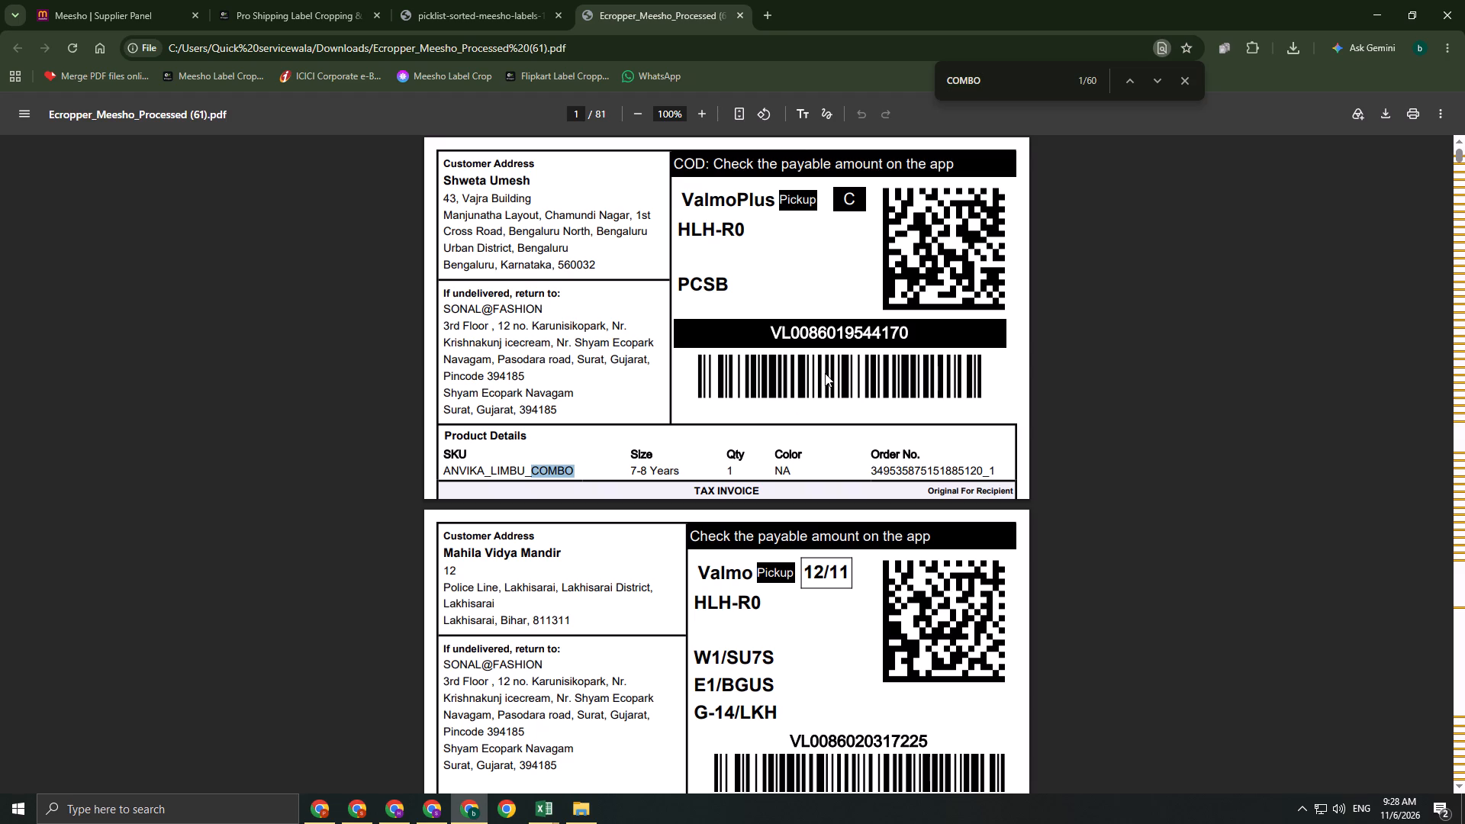
Switch to Excel, open the original Veda October.xlsx from the recovered files, and offset its window so autosaved version 1 can be read.
left_click(1367, 22)
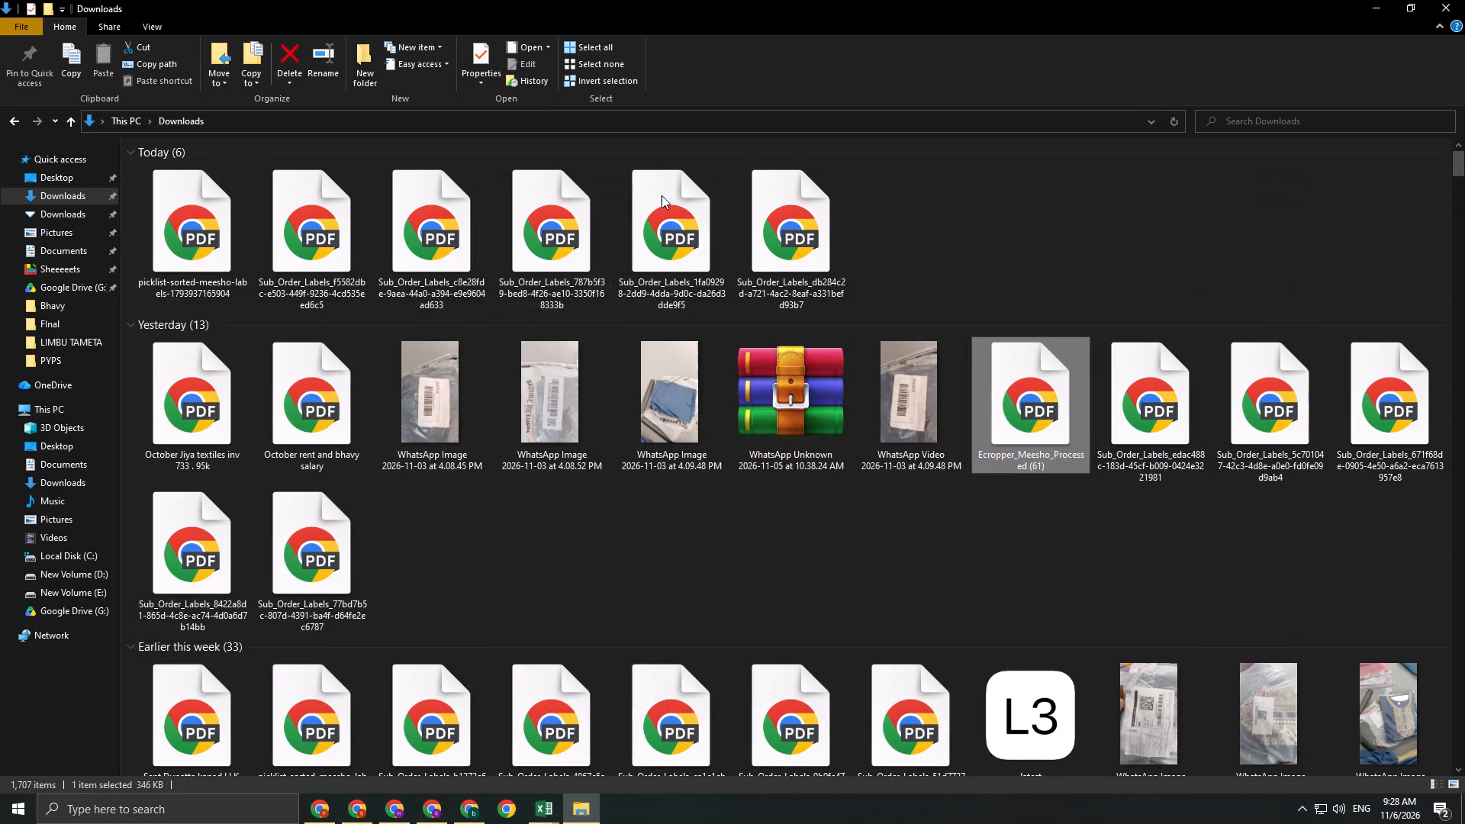
left_click(534, 823)
left_click(596, 750)
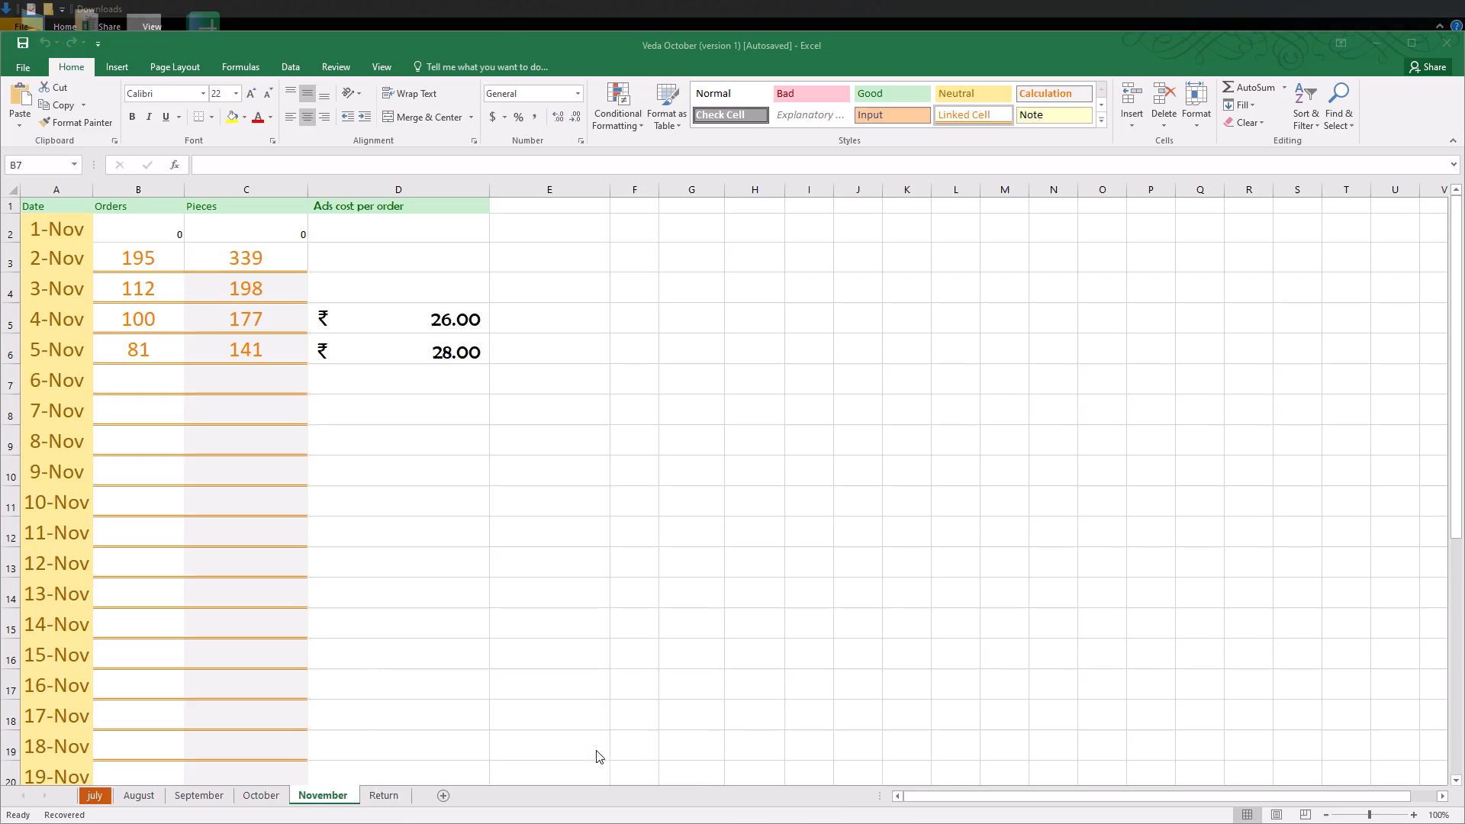
left_click(543, 823)
left_click(502, 772)
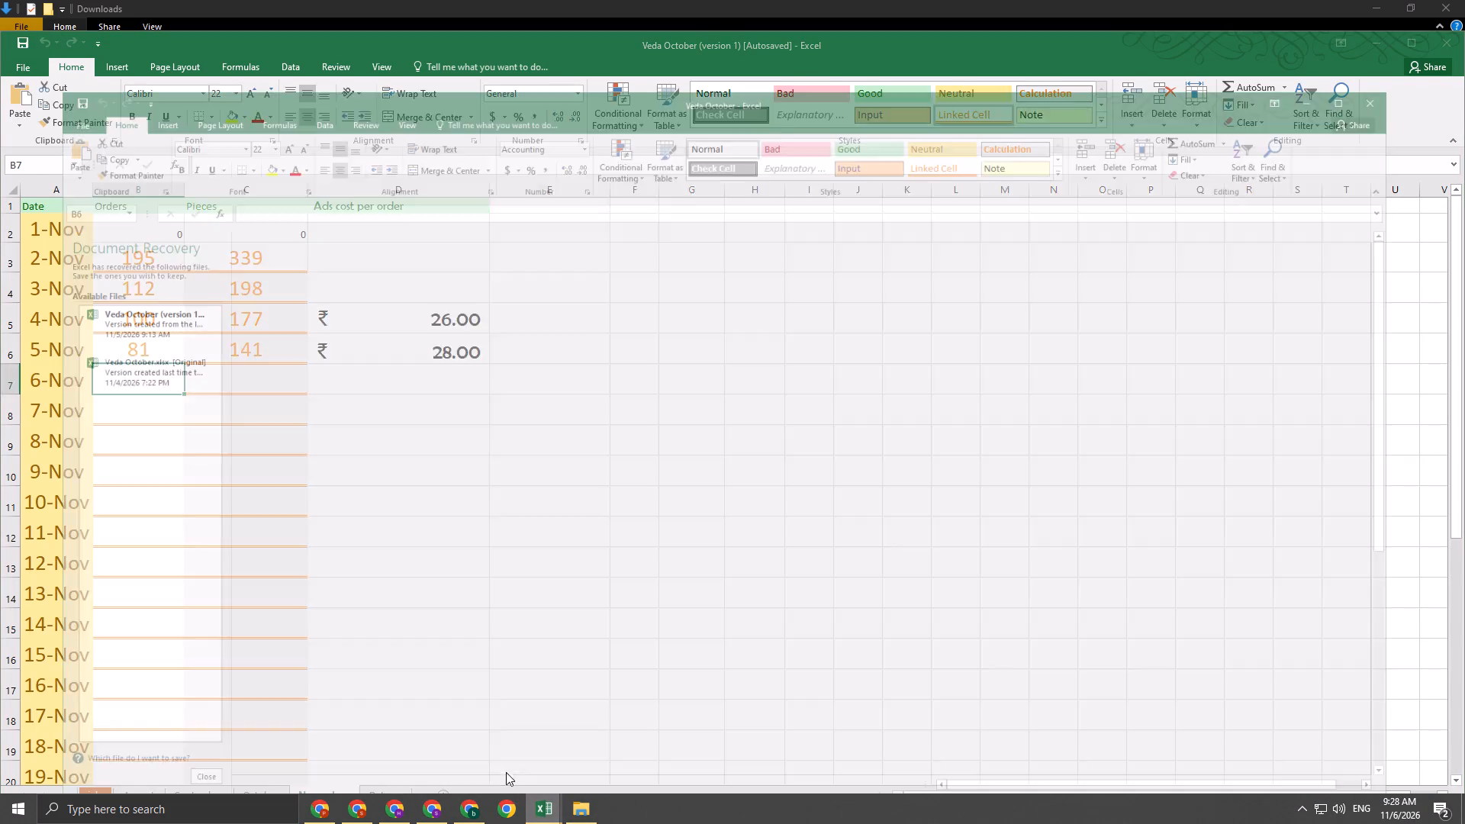
left_click(544, 823)
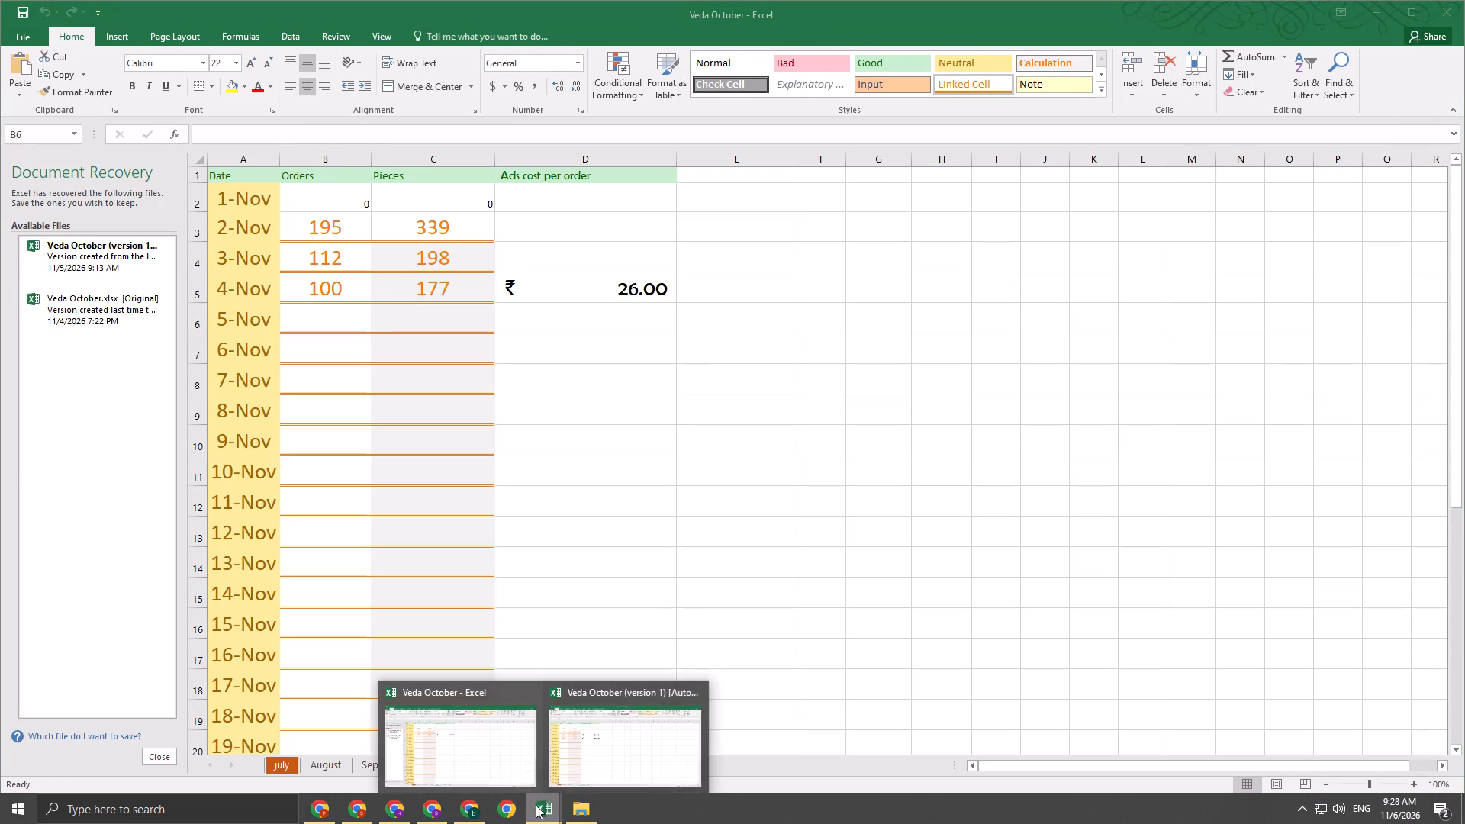
left_click(522, 694)
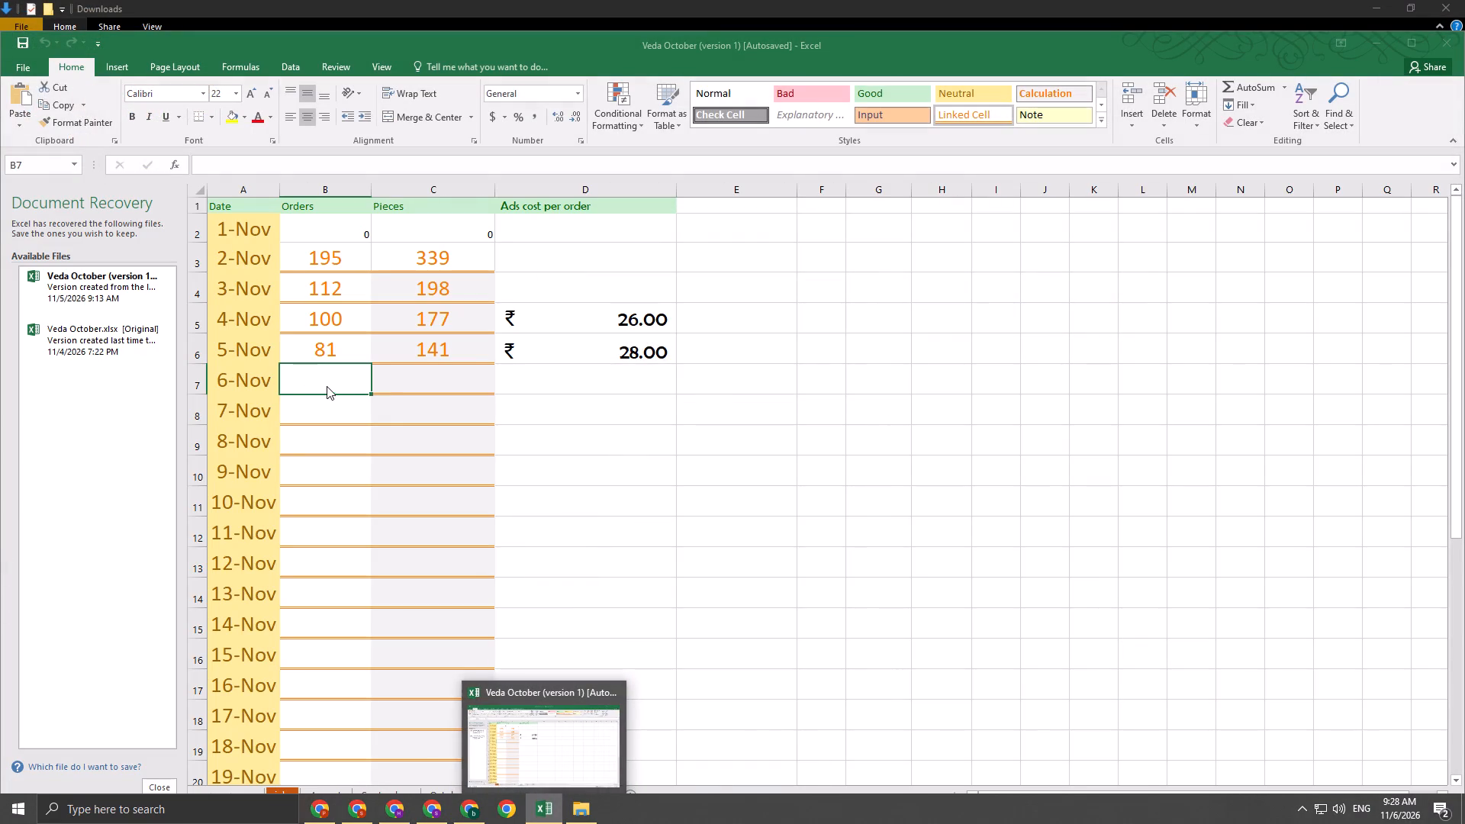
left_click(111, 340)
left_click(102, 338)
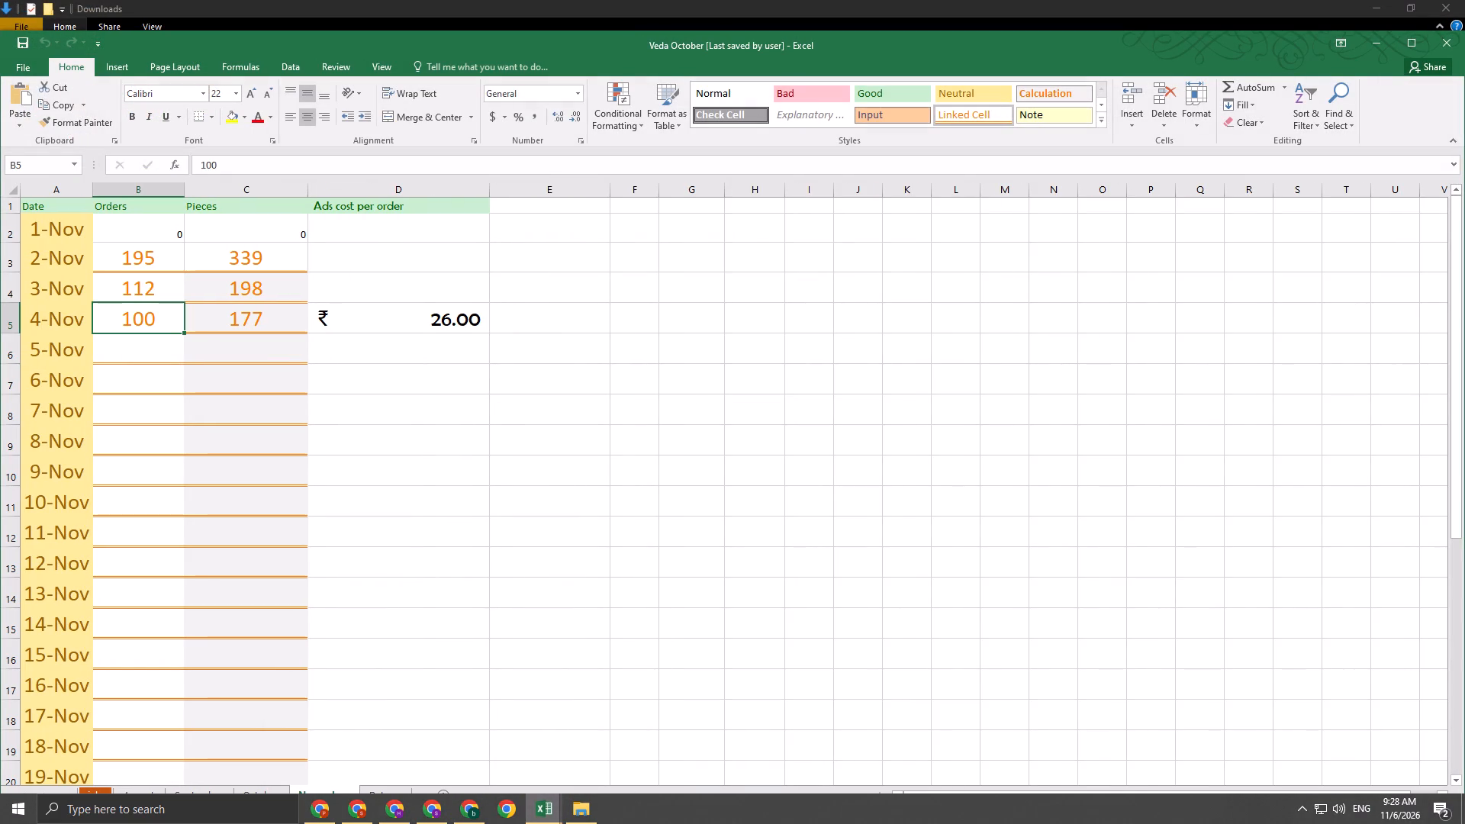
key("ctrl+z")
left_click_drag(198, 44, 221, 0)
left_click_drag(514, 0, 1083, 95)
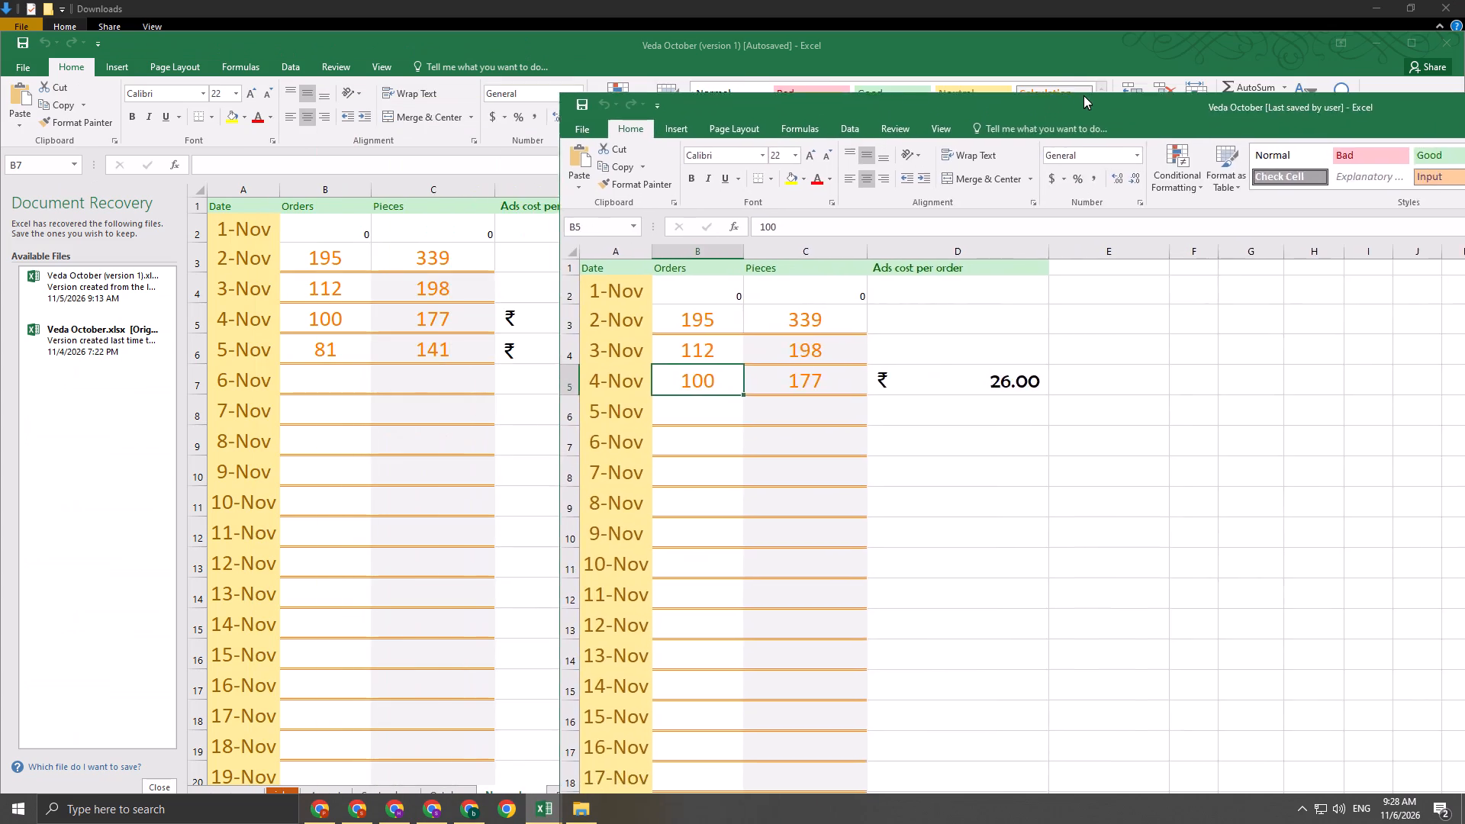
left_click_drag(1083, 95, 1016, 146)
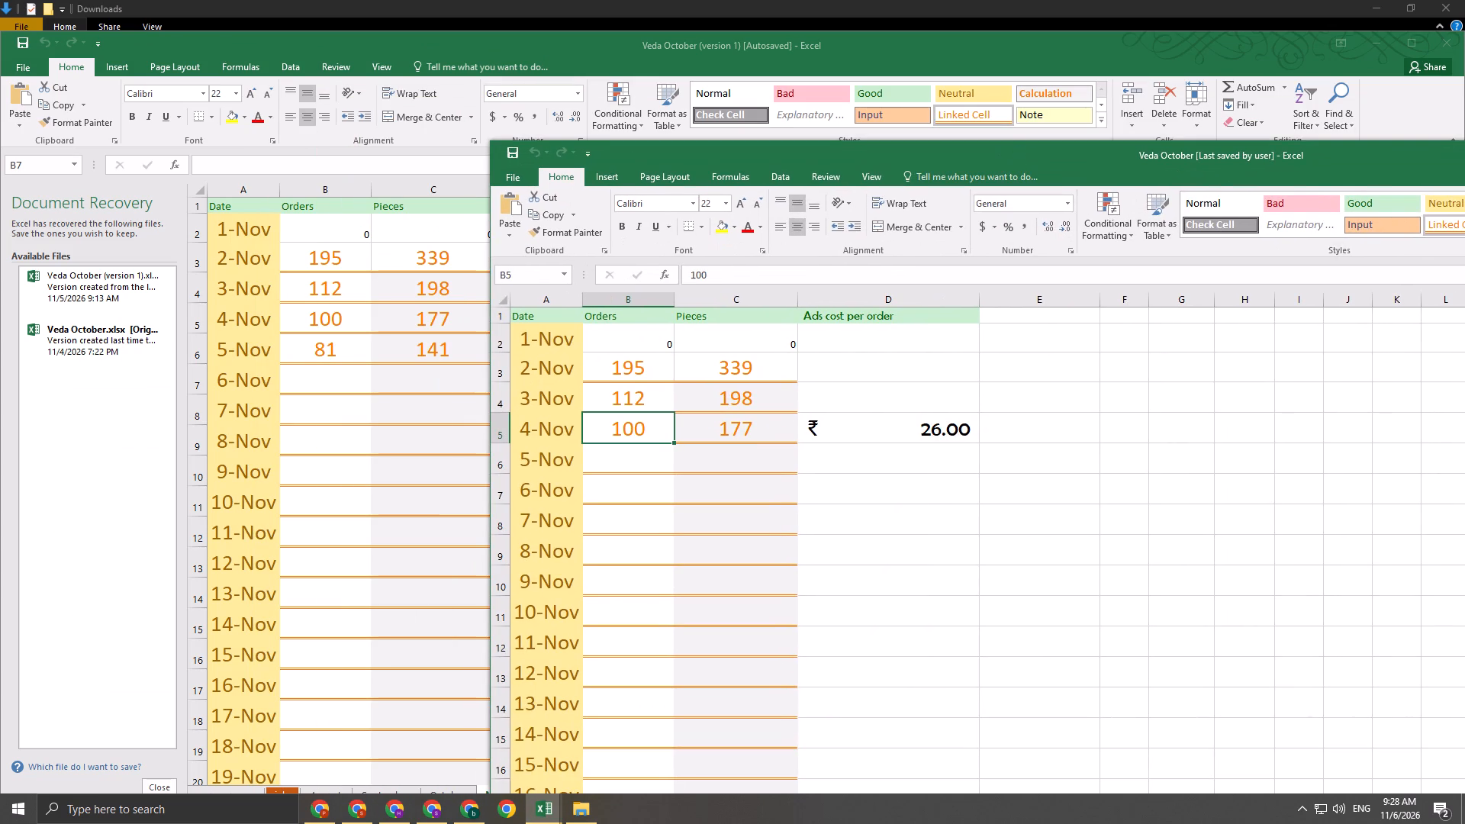
Fill the original workbook's 5-Nov row with 81 orders, 141 pieces and an ads cost per order of 28.
left_click(646, 459)
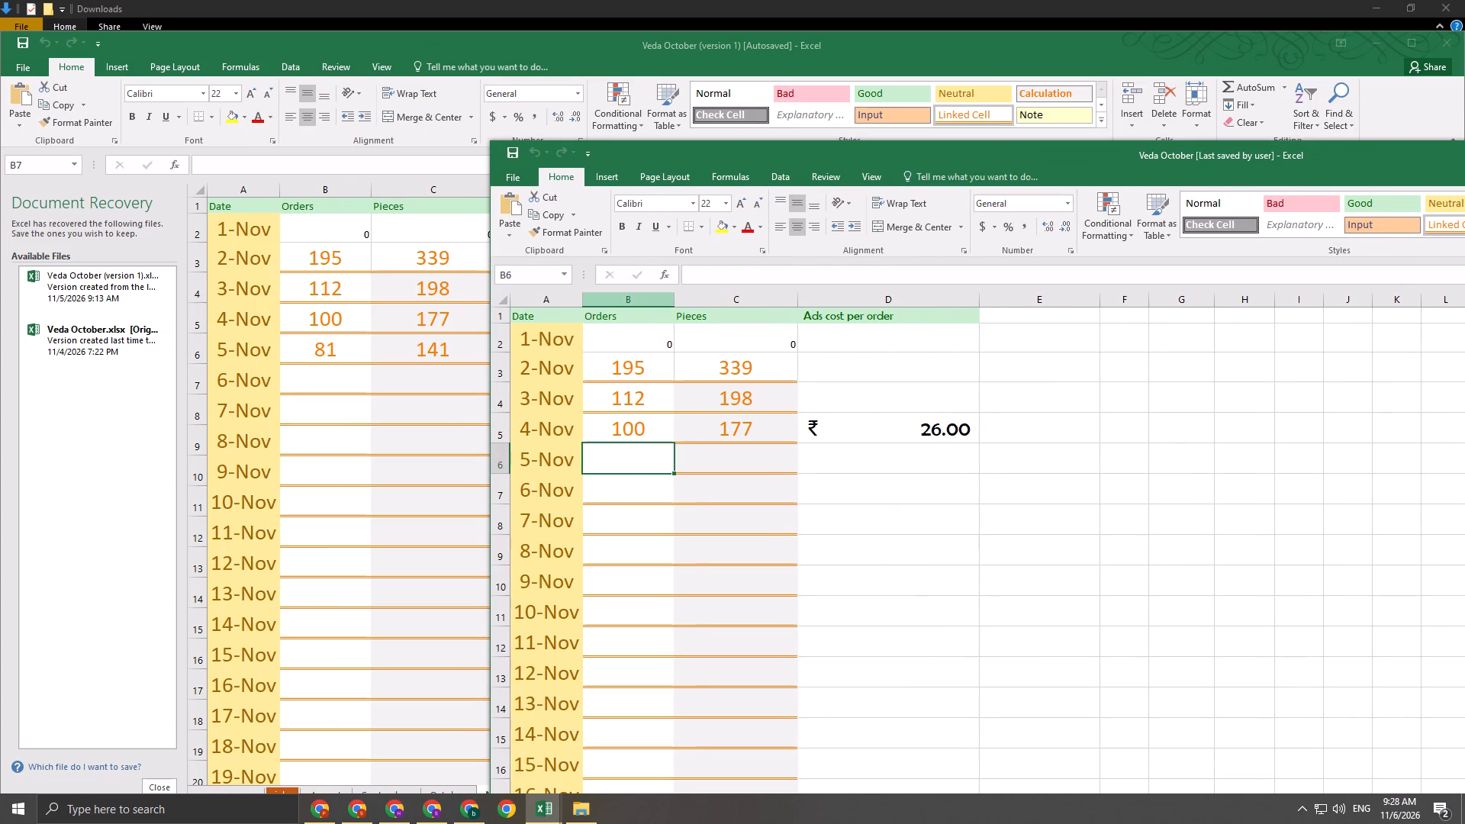
type("81")
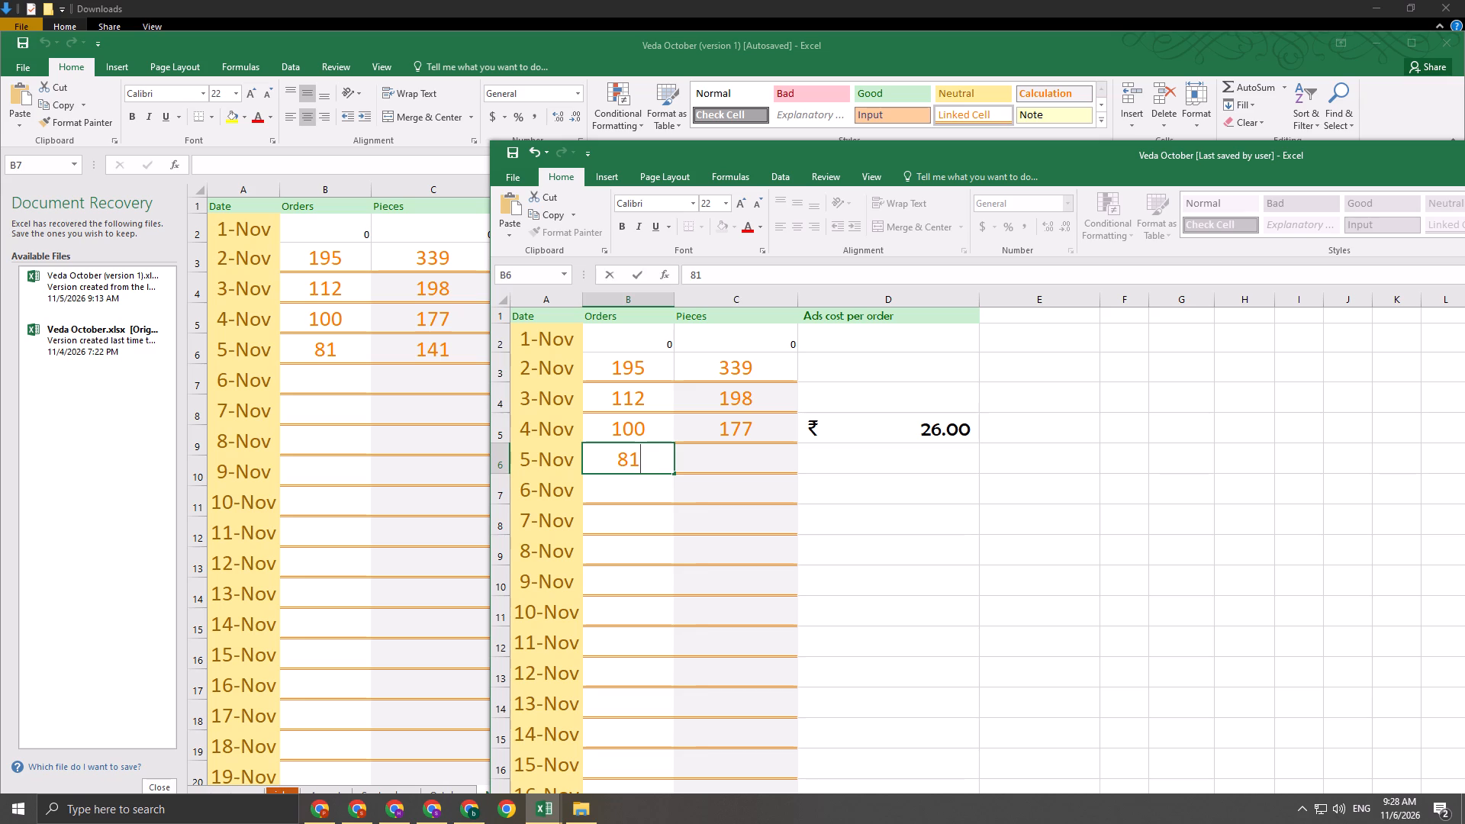
key("Tab")
type("141")
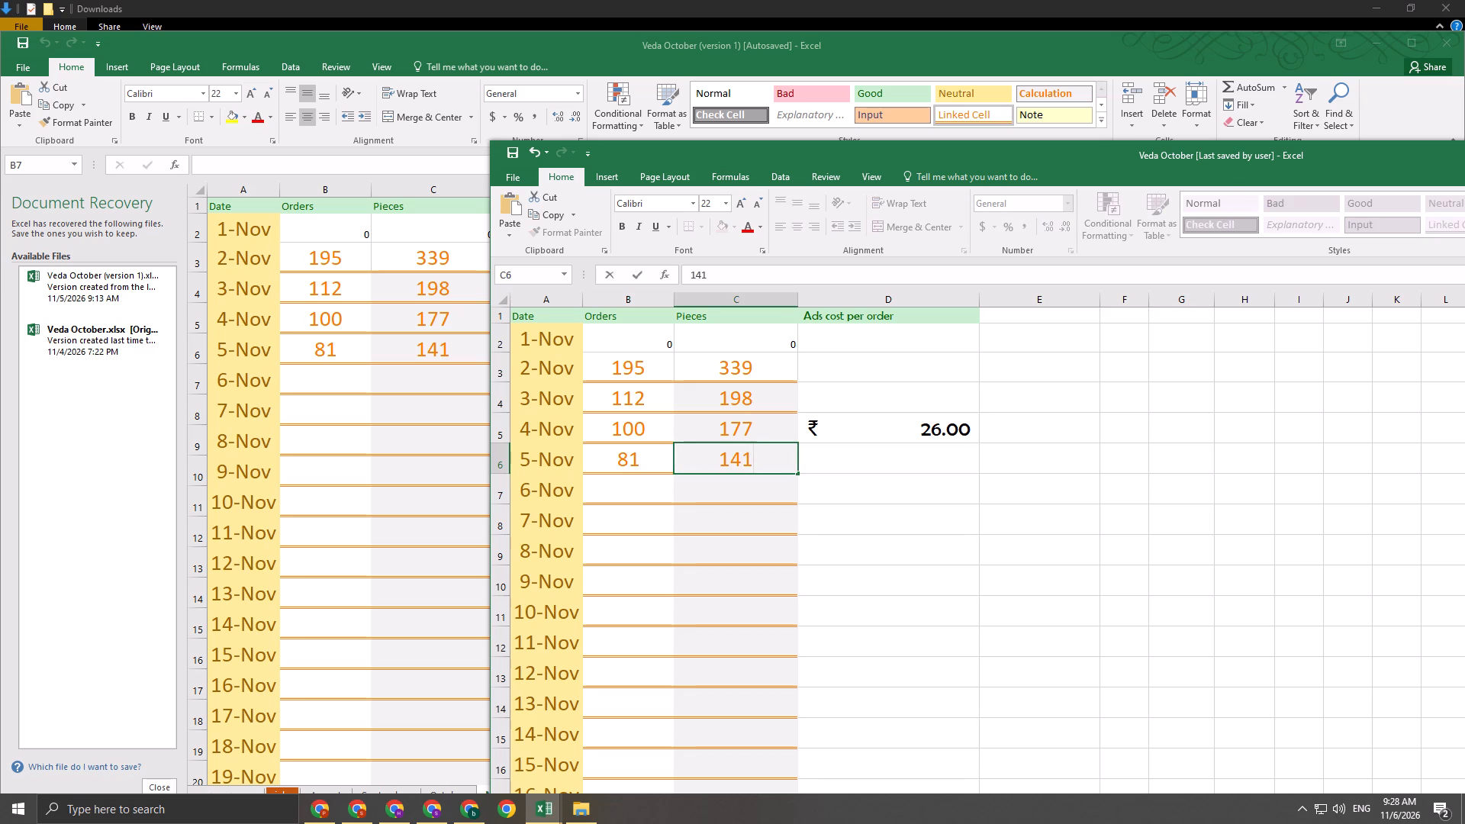
key("Tab")
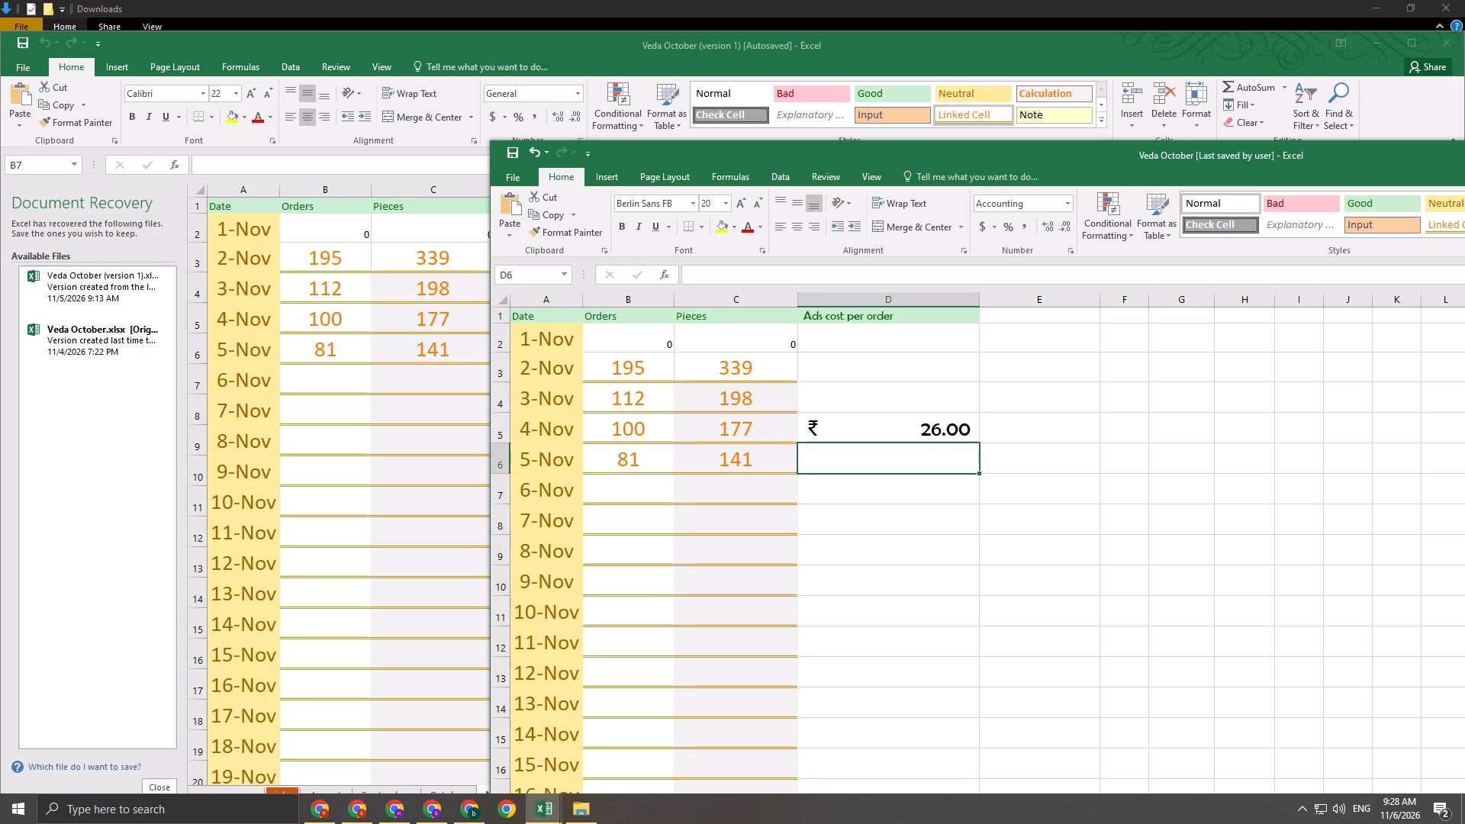
type("28")
key("Return")
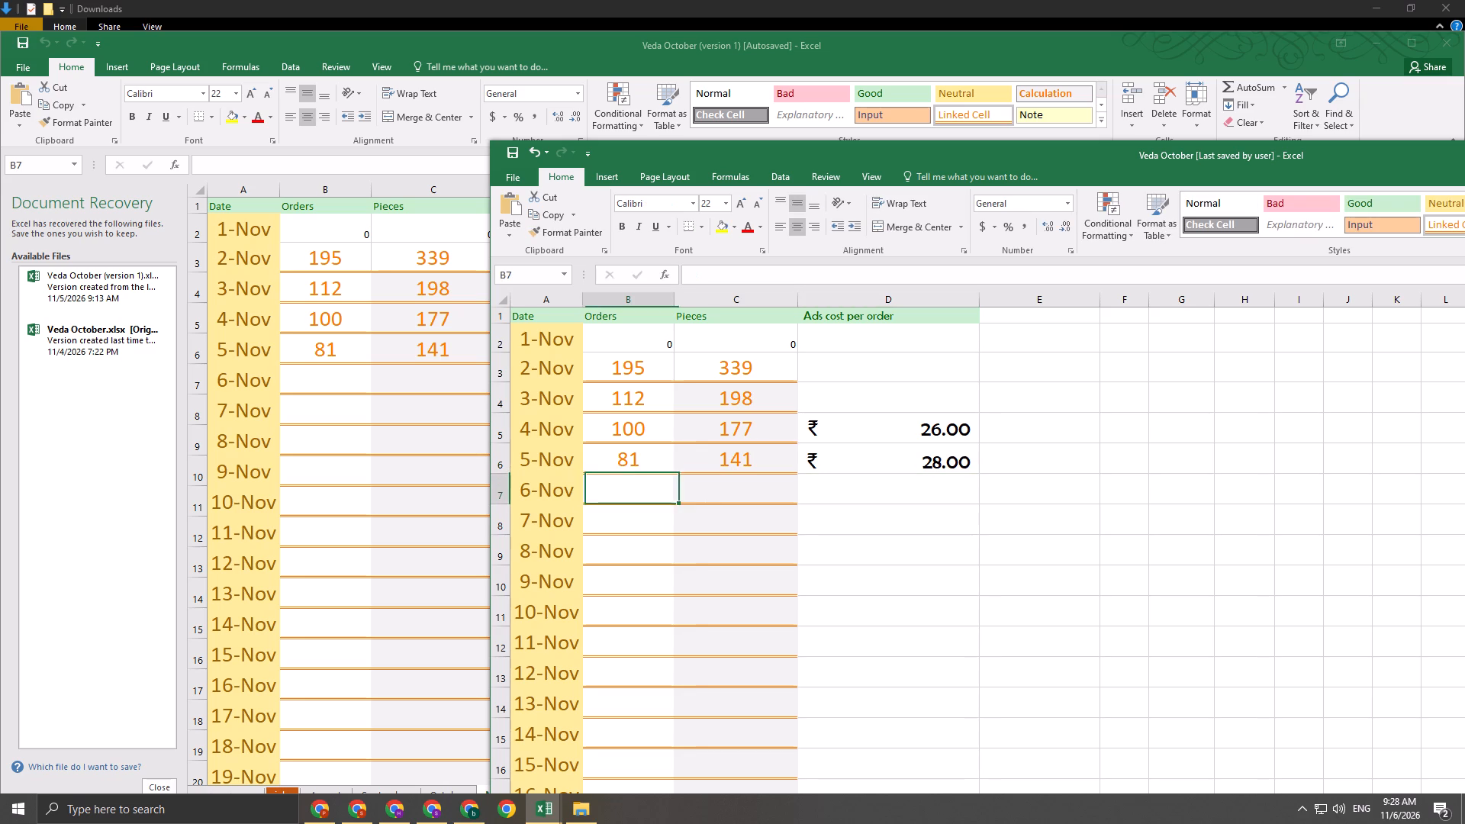
Close the autosaved Veda October (version 1) workbook and delete that recovered copy.
left_click_drag(1212, 152, 980, 361)
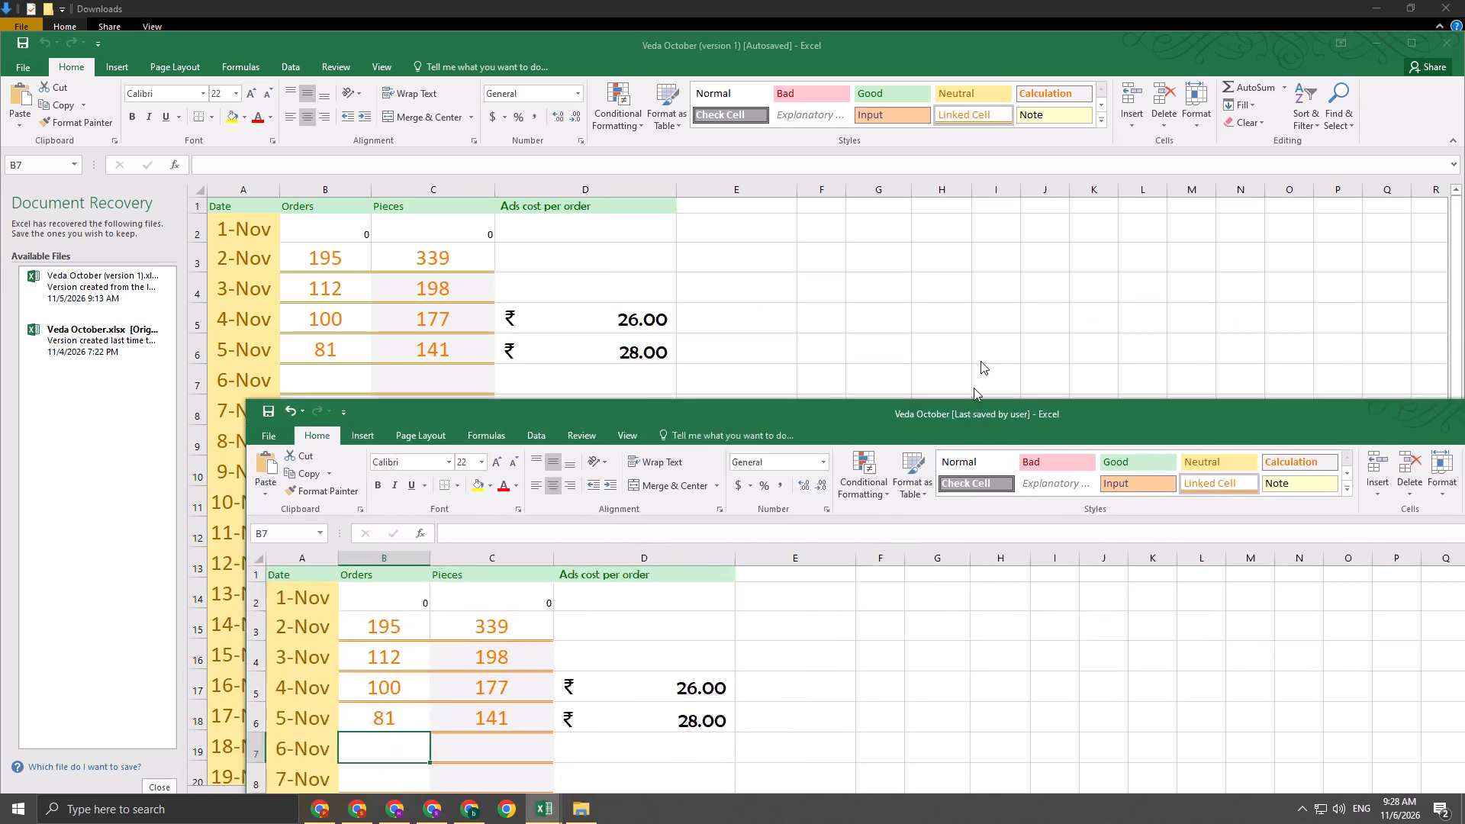
left_click_drag(980, 361, 893, 262)
left_click_drag(1140, 44, 1087, 45)
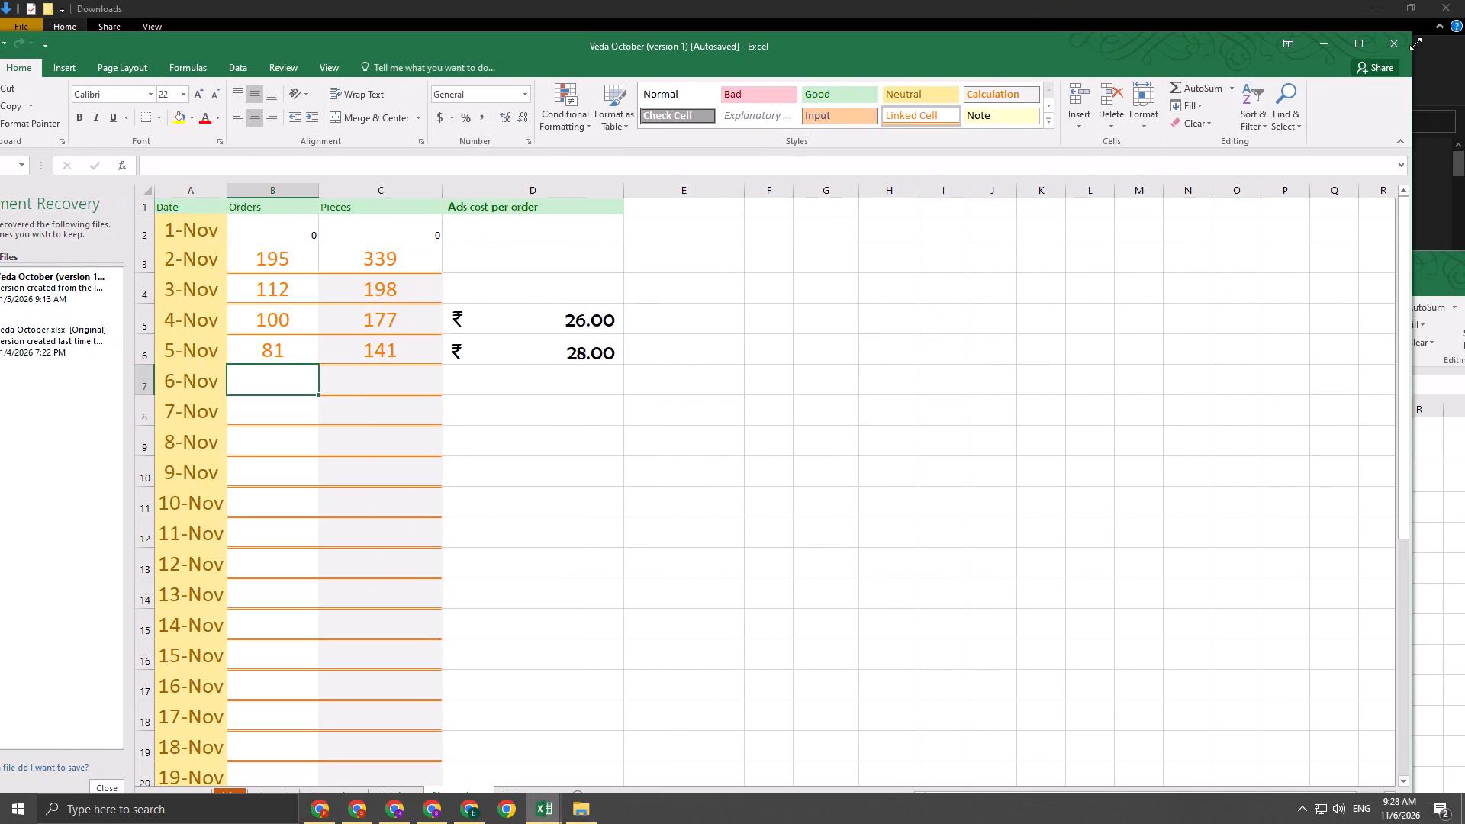
left_click(1396, 43)
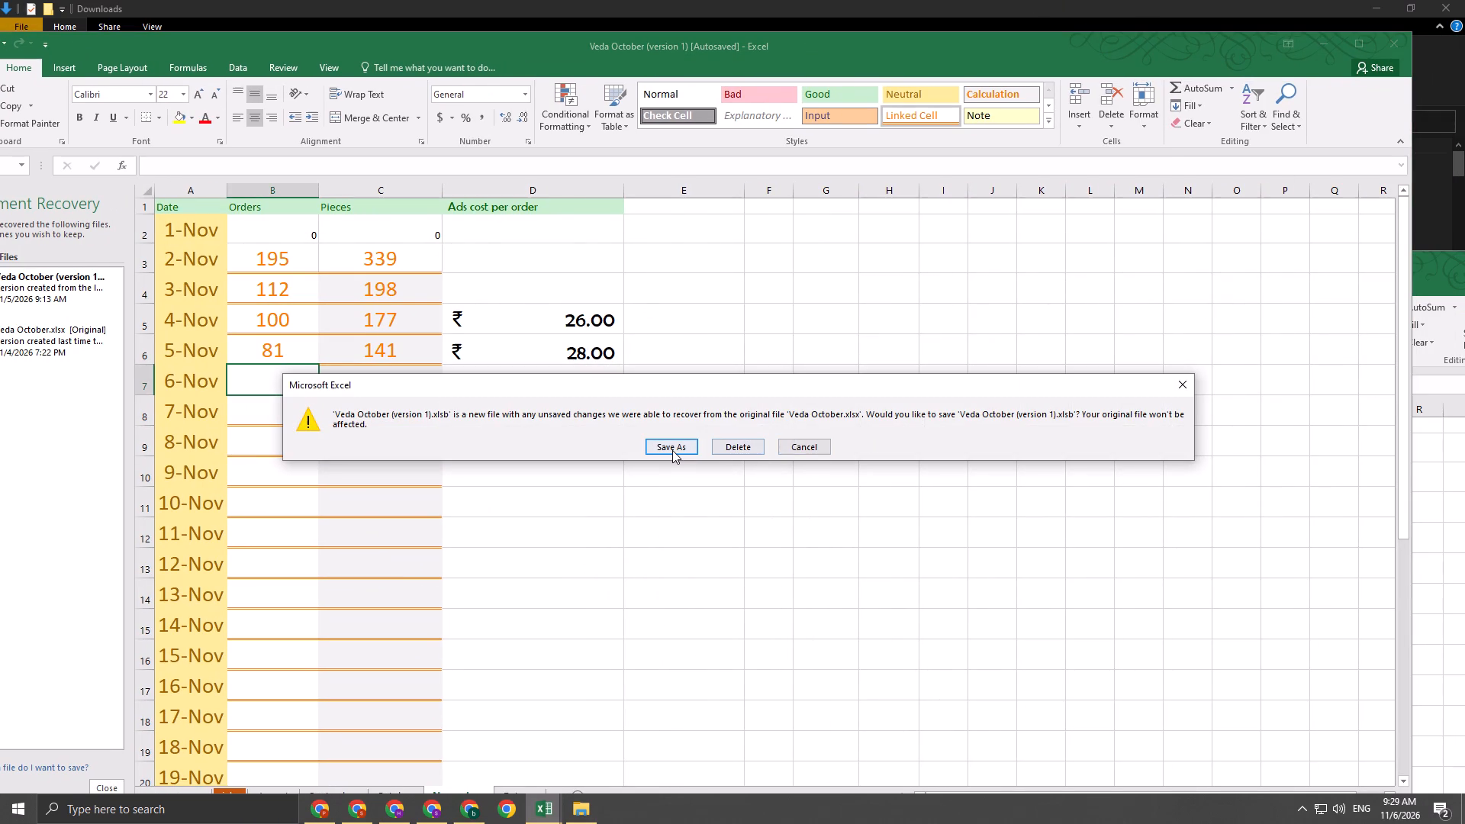
left_click(724, 450)
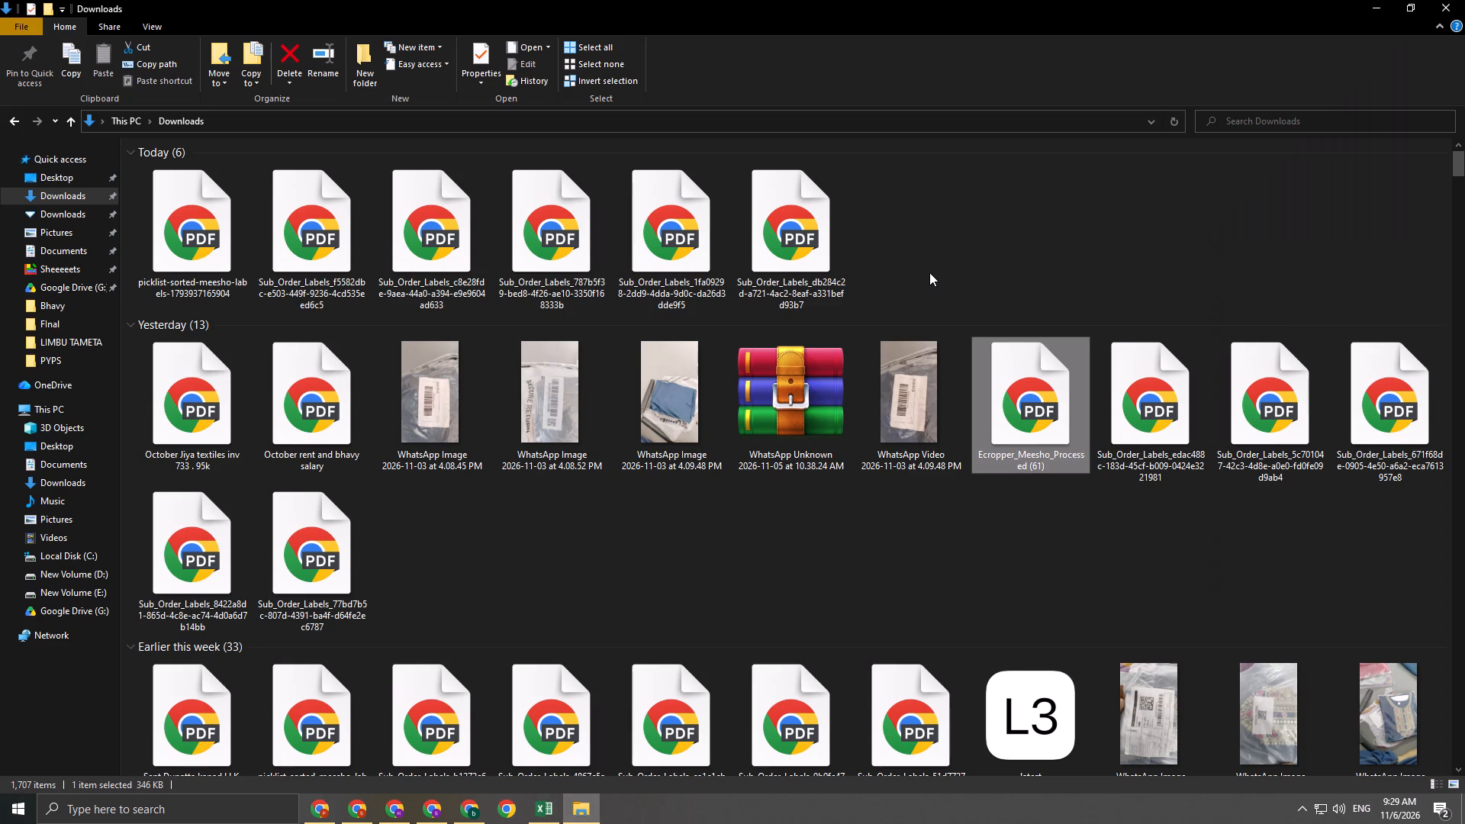
Bring back the remaining Veda October workbook, maximize it, select the 6-Nov orders cell and dismiss Document Recovery.
left_click(551, 823)
left_click_drag(871, 275, 633, 0)
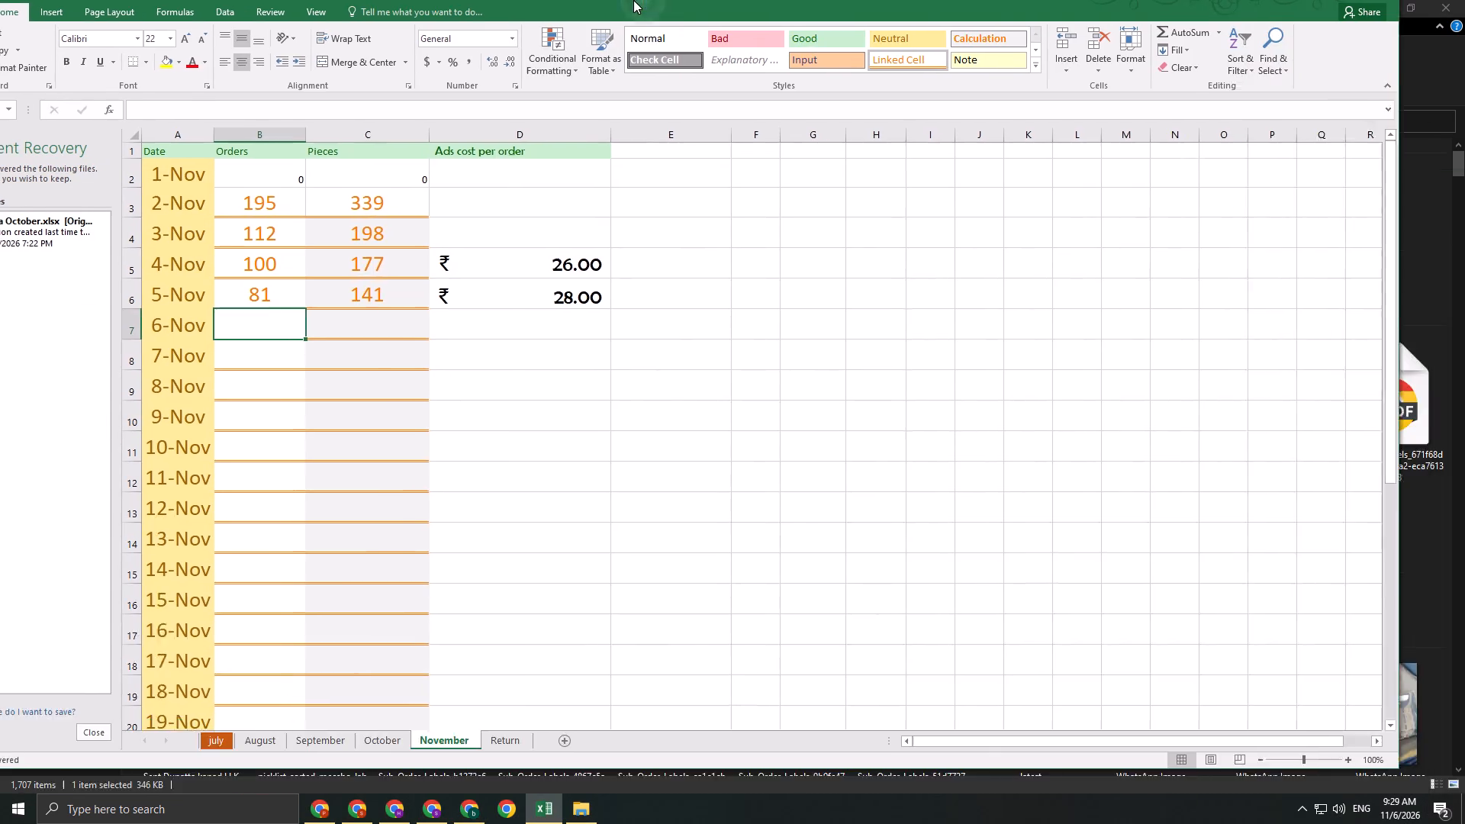
left_click_drag(633, 0, 621, 0)
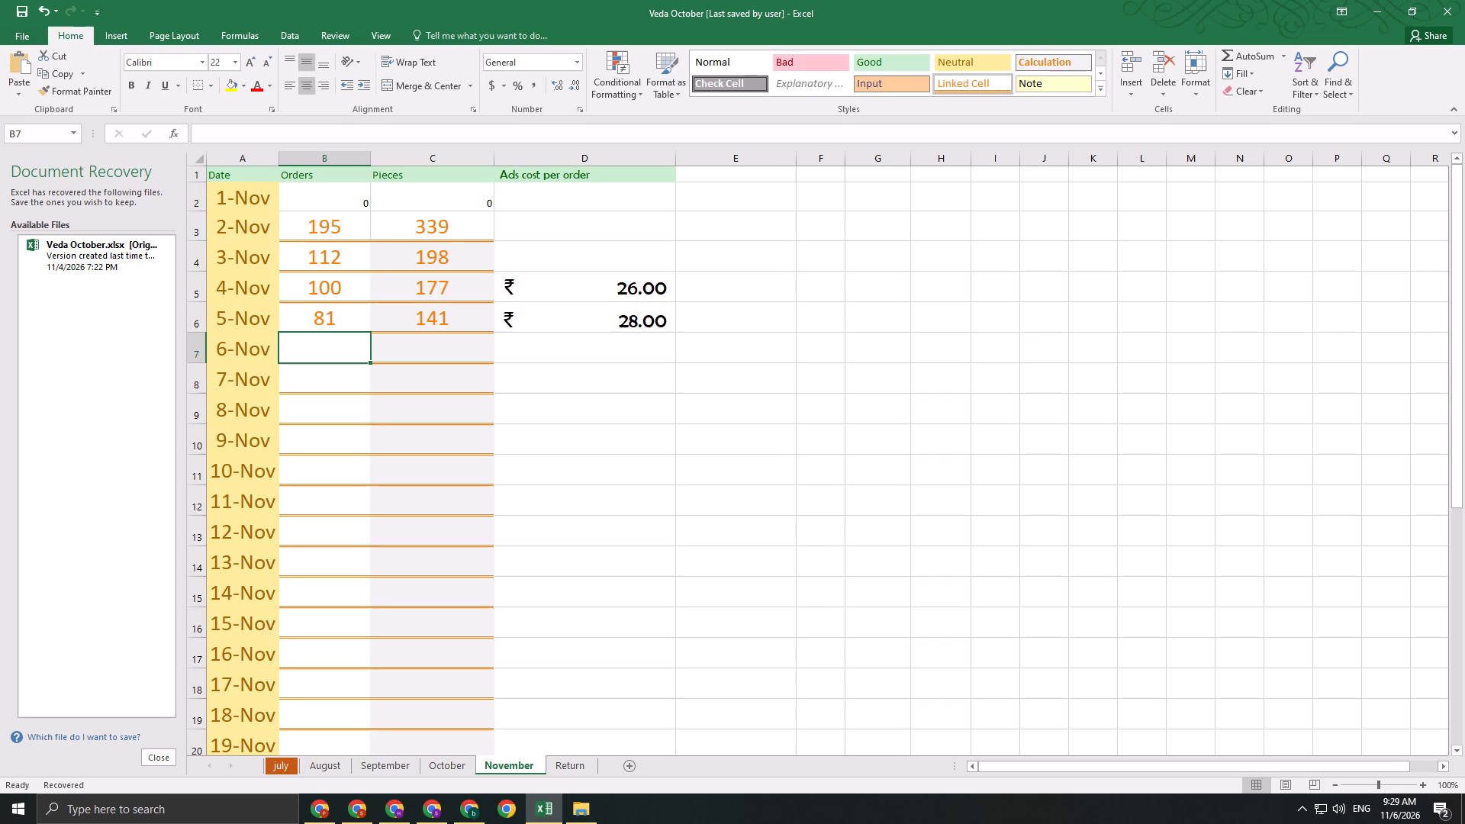
right_click_drag(430, 347, 424, 364)
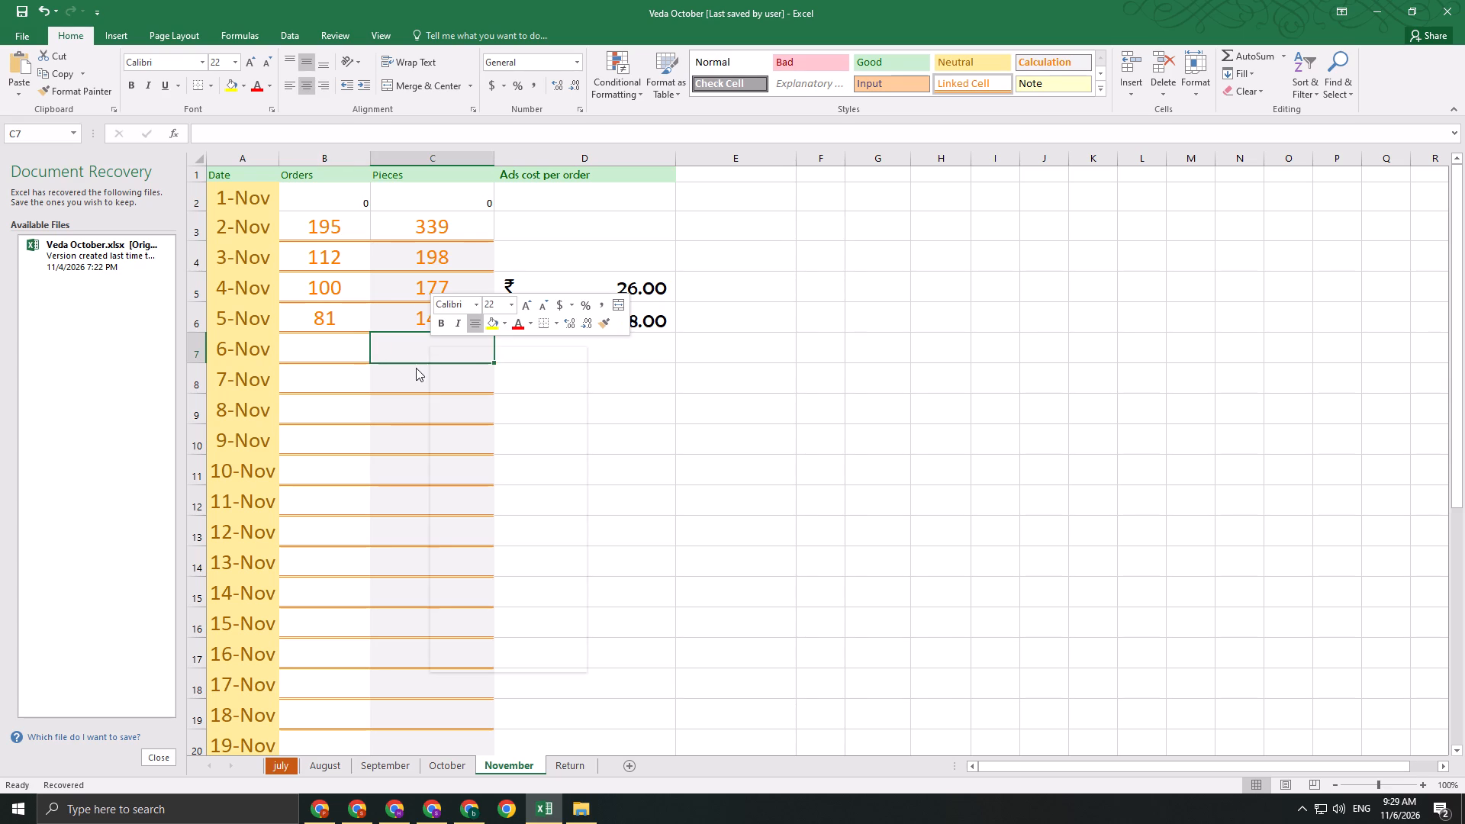
left_click(362, 352)
left_click(343, 345)
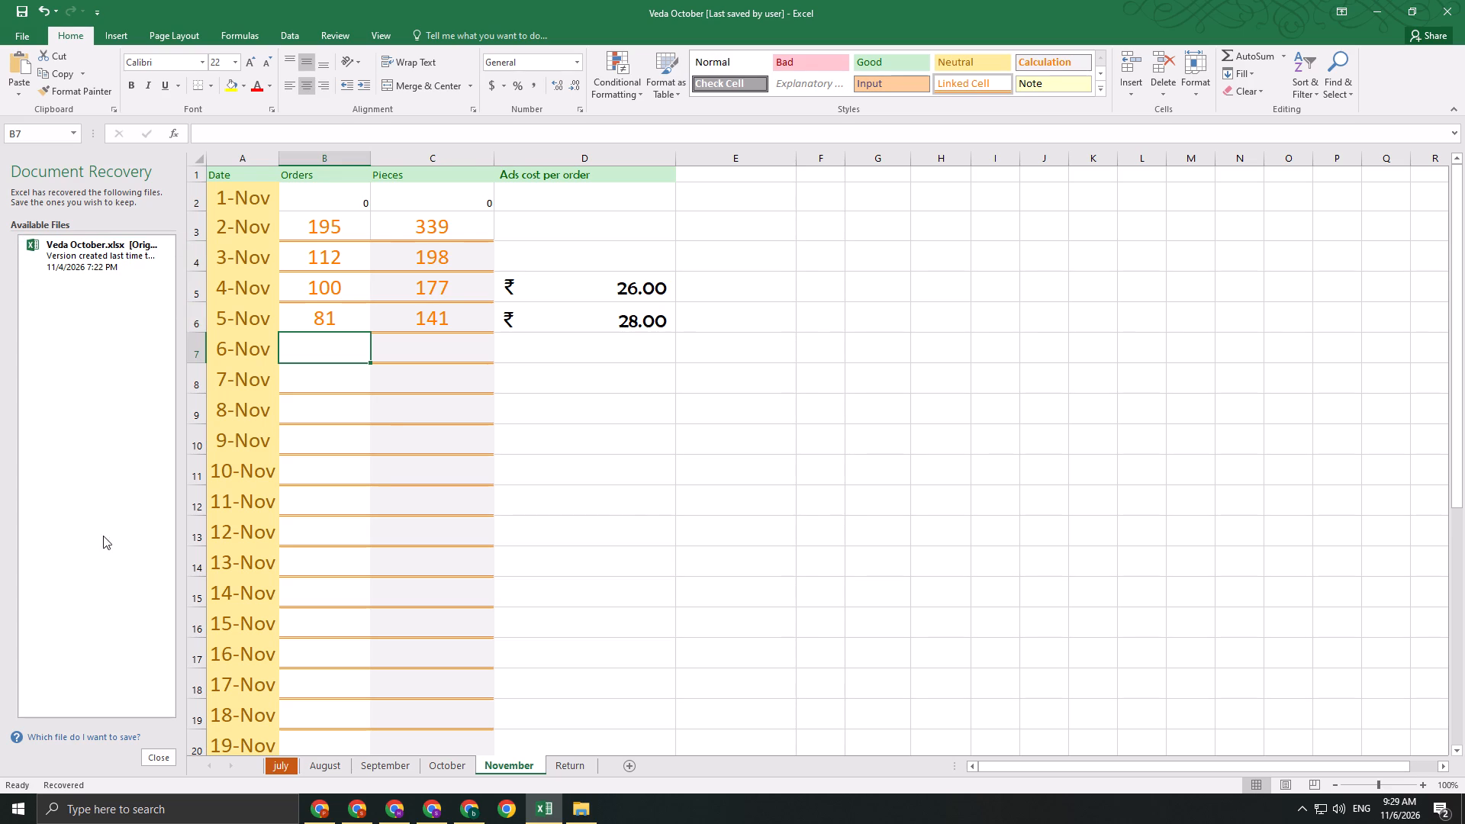
left_click(161, 757)
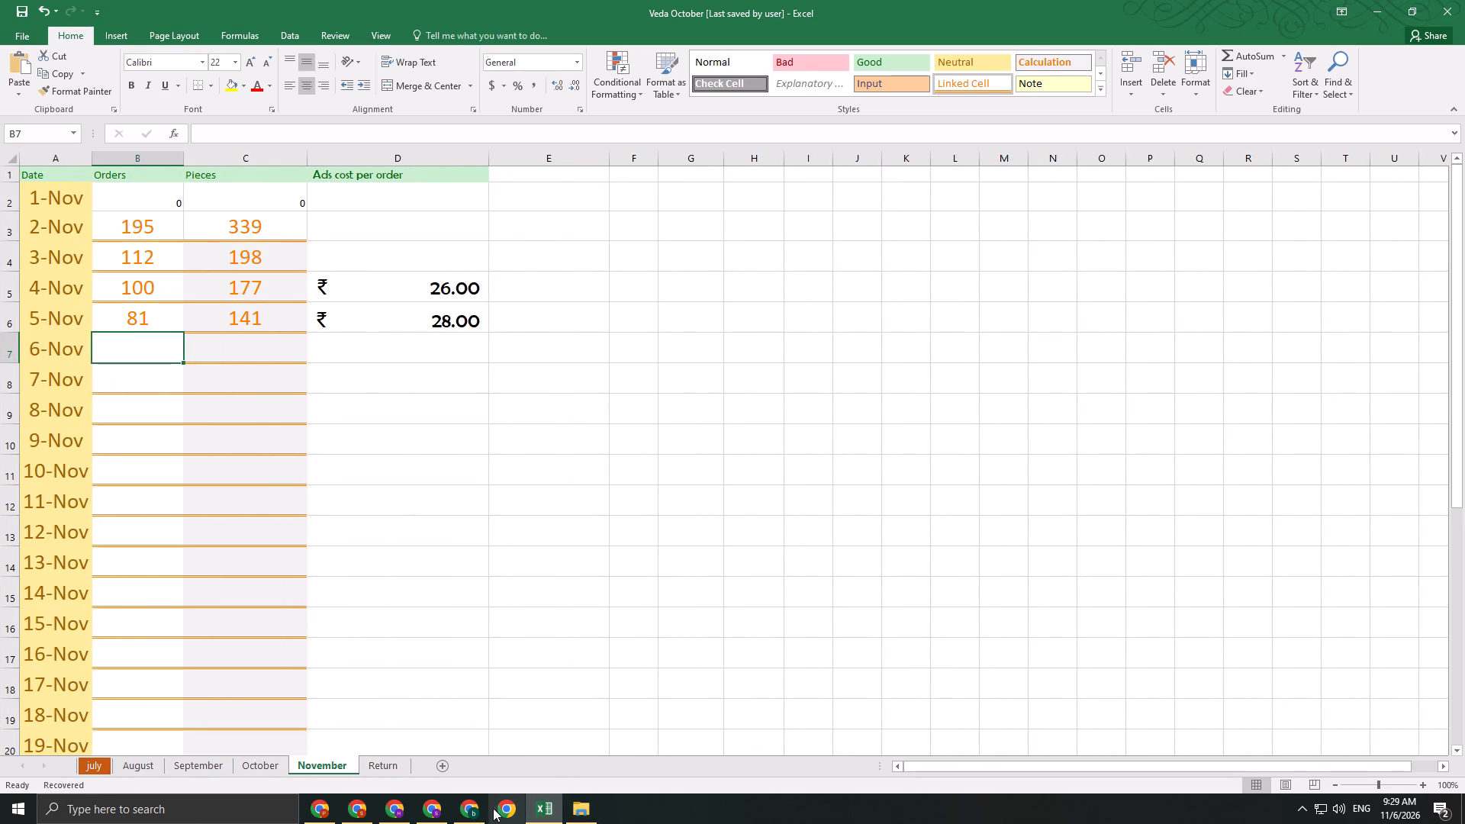
Switch to Chrome and check the COMBO matches in the picklist-sorted-meesho-labels PDF against its page count.
left_click(478, 814)
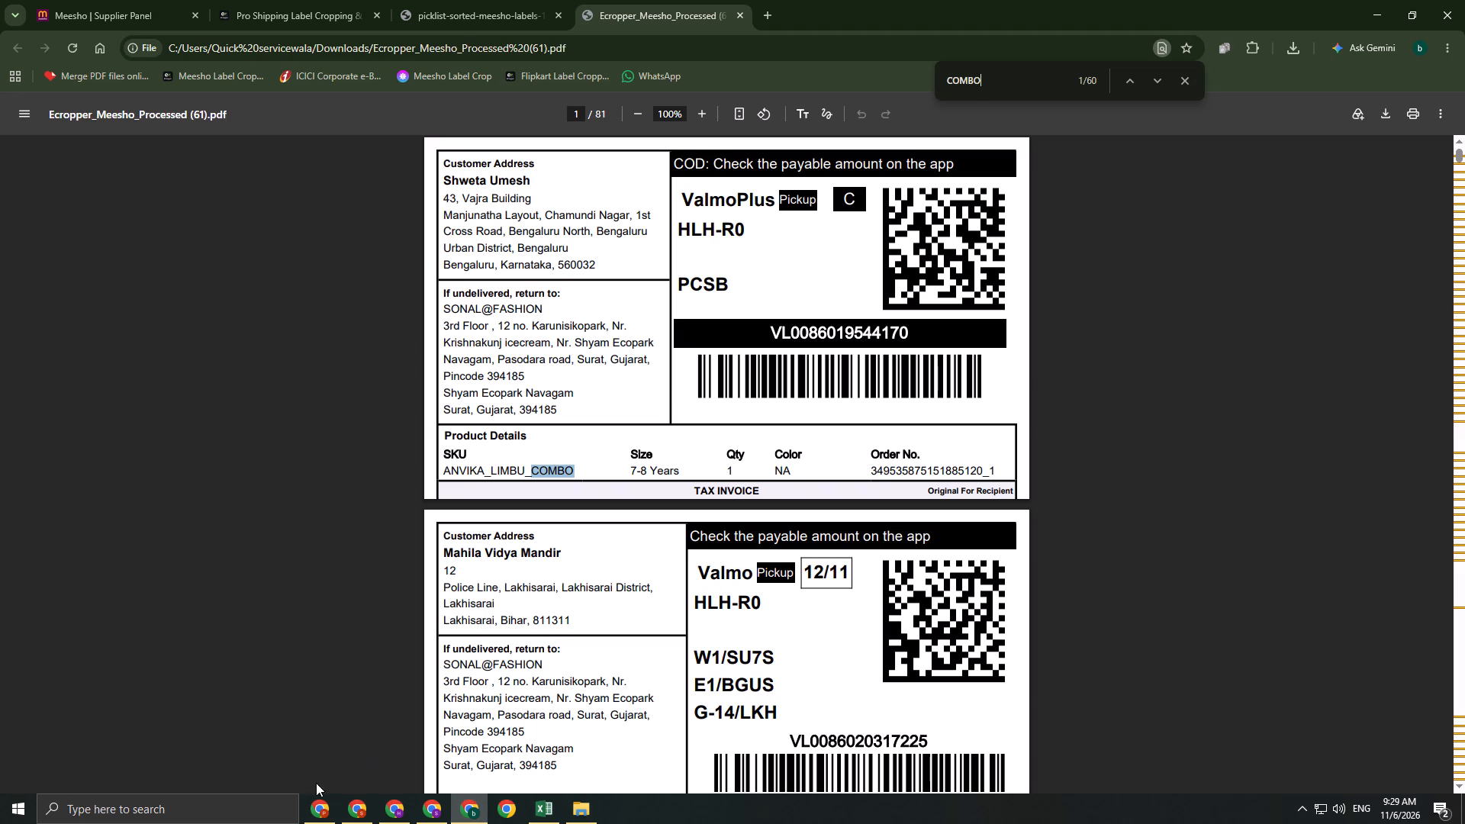
left_click(468, 7)
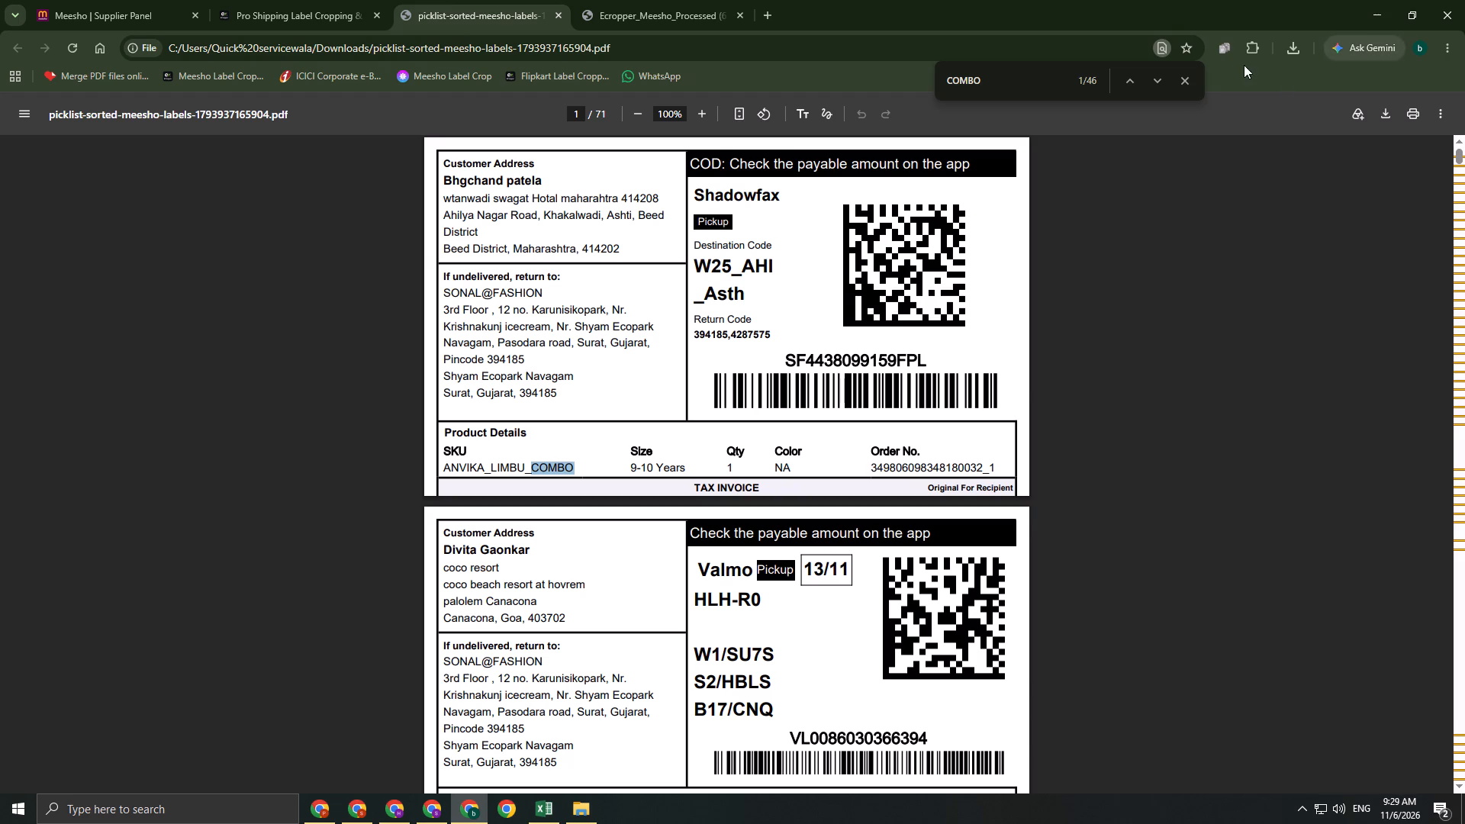
left_click(1029, 85)
left_click(1151, 85)
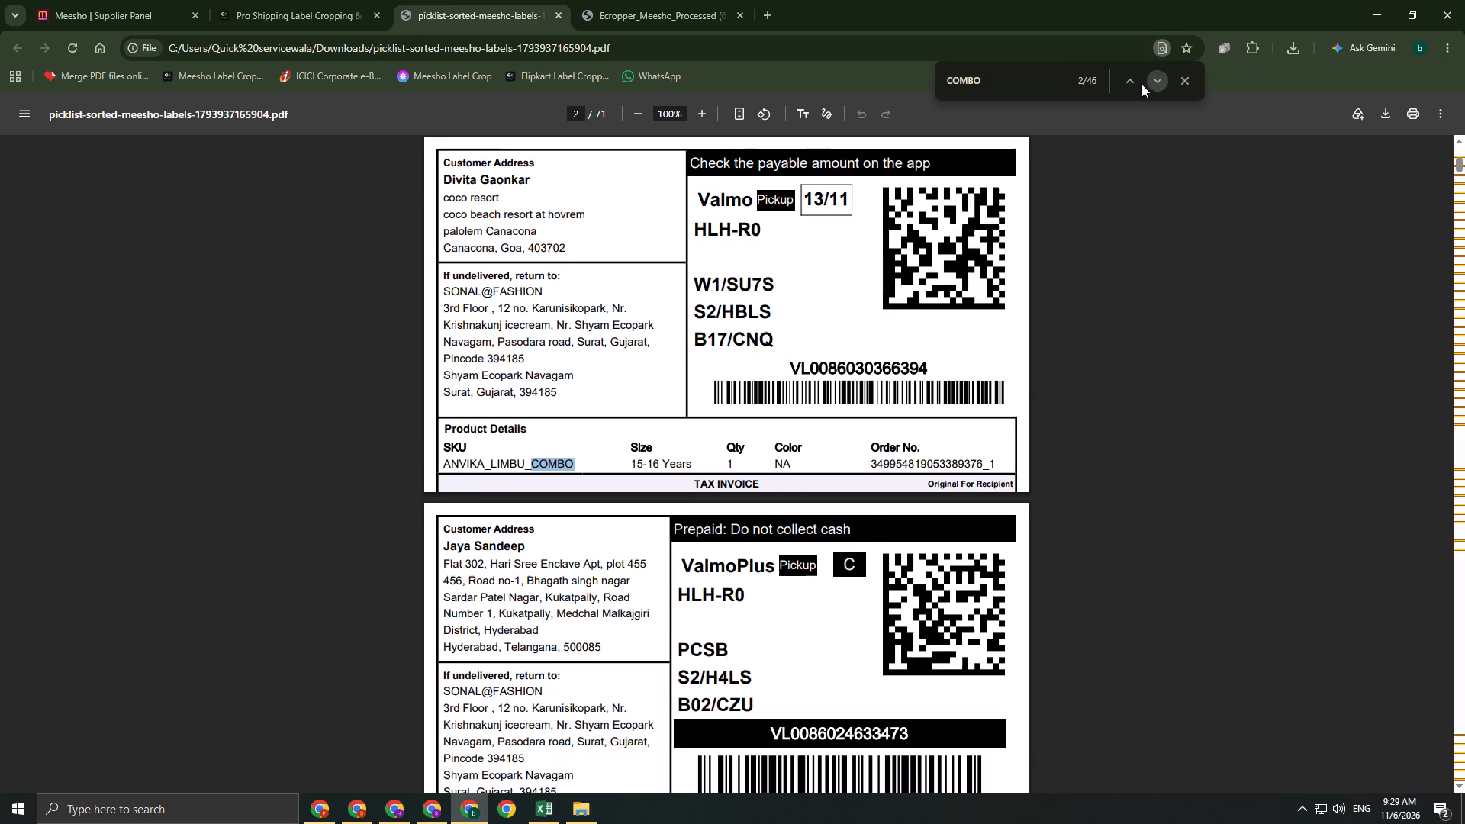
left_click(1136, 83)
left_click(1154, 83)
left_click(1129, 83)
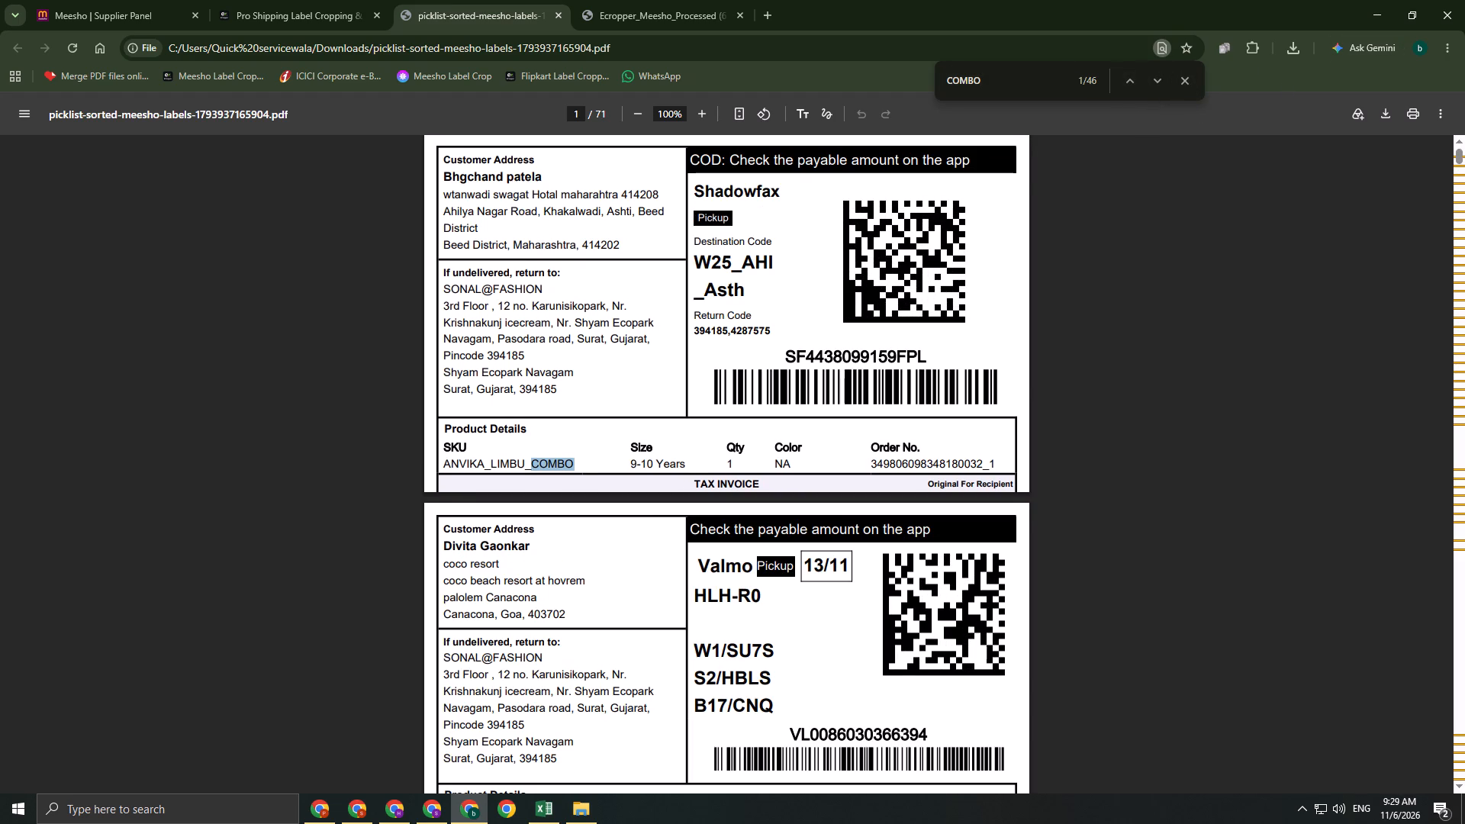
Switch to the Veda October workbook in Excel and fill the 6-Nov row with 71 orders and 117 pieces.
left_click(546, 812)
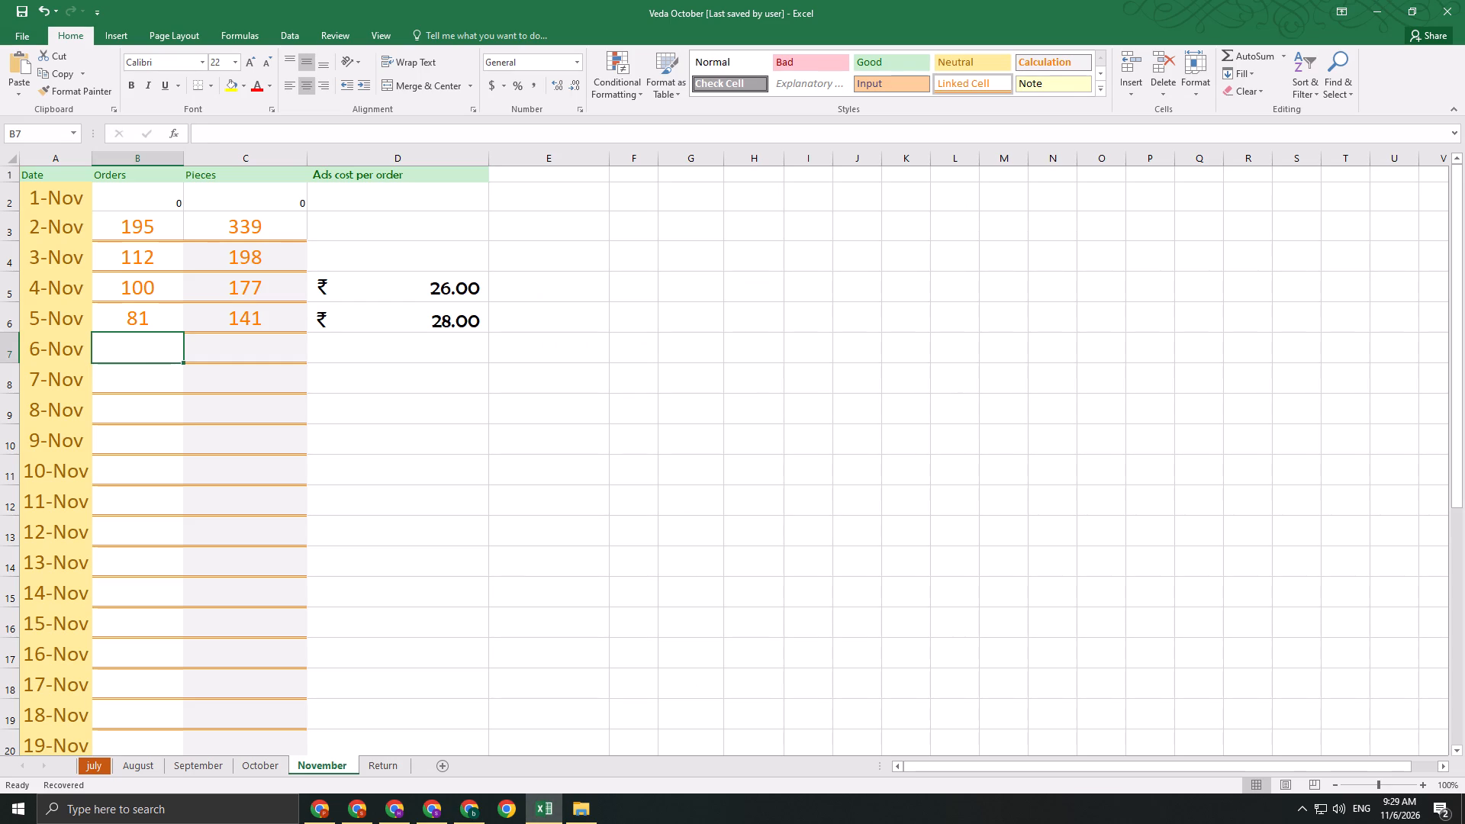
type("41")
key("Tab")
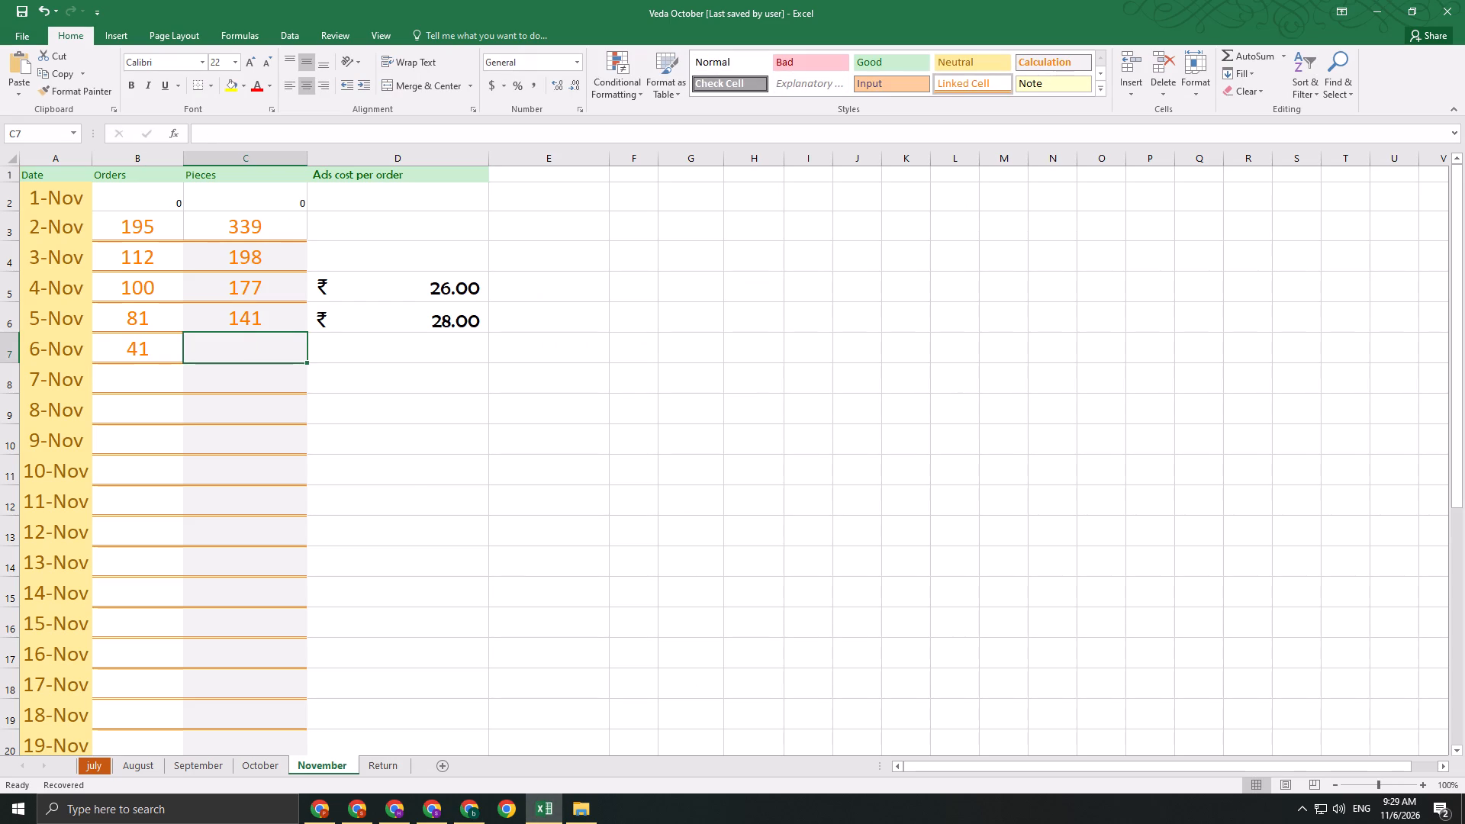
key("BackSpace")
key("Left")
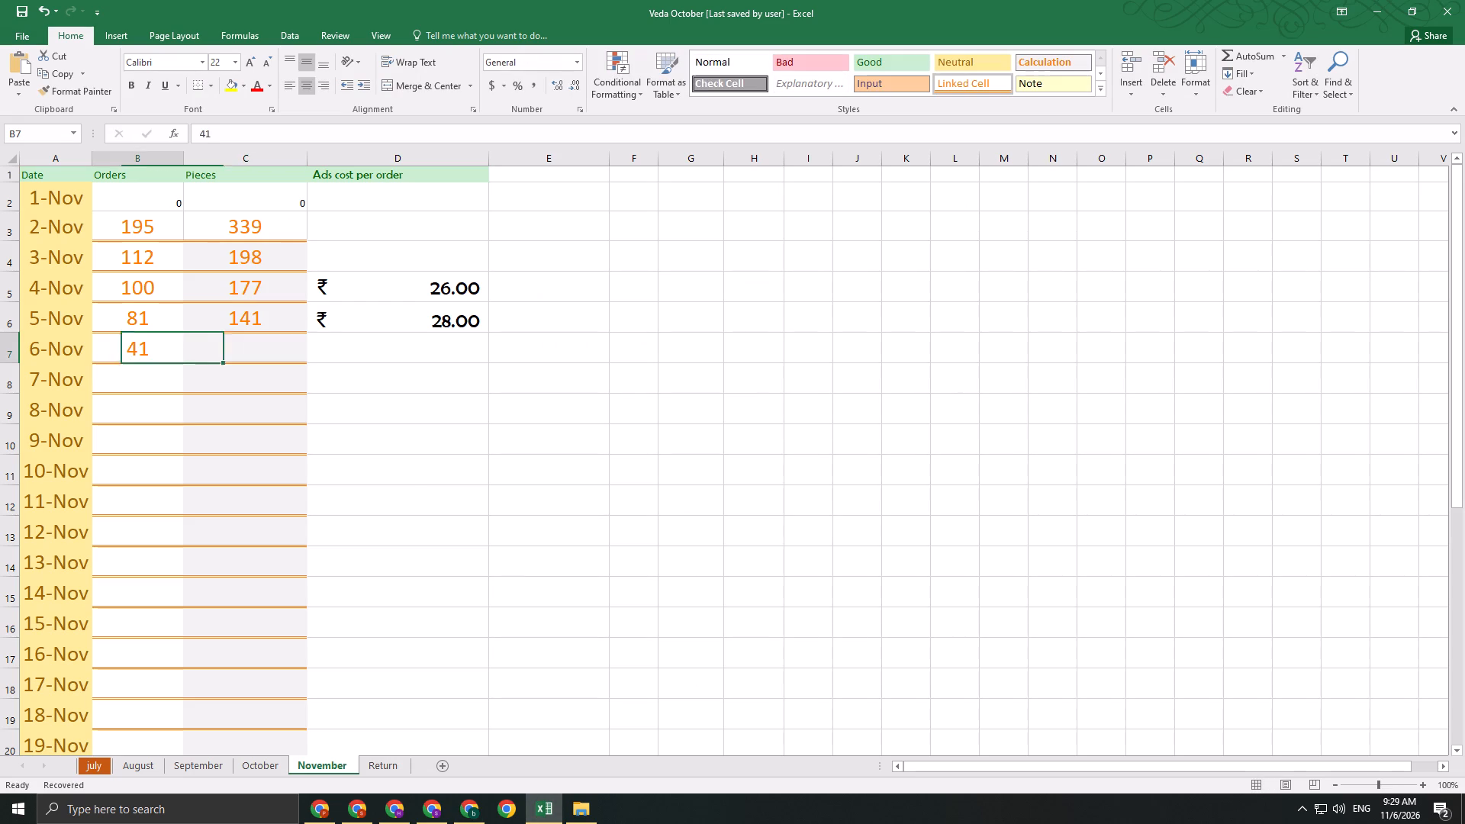
key("BackSpace")
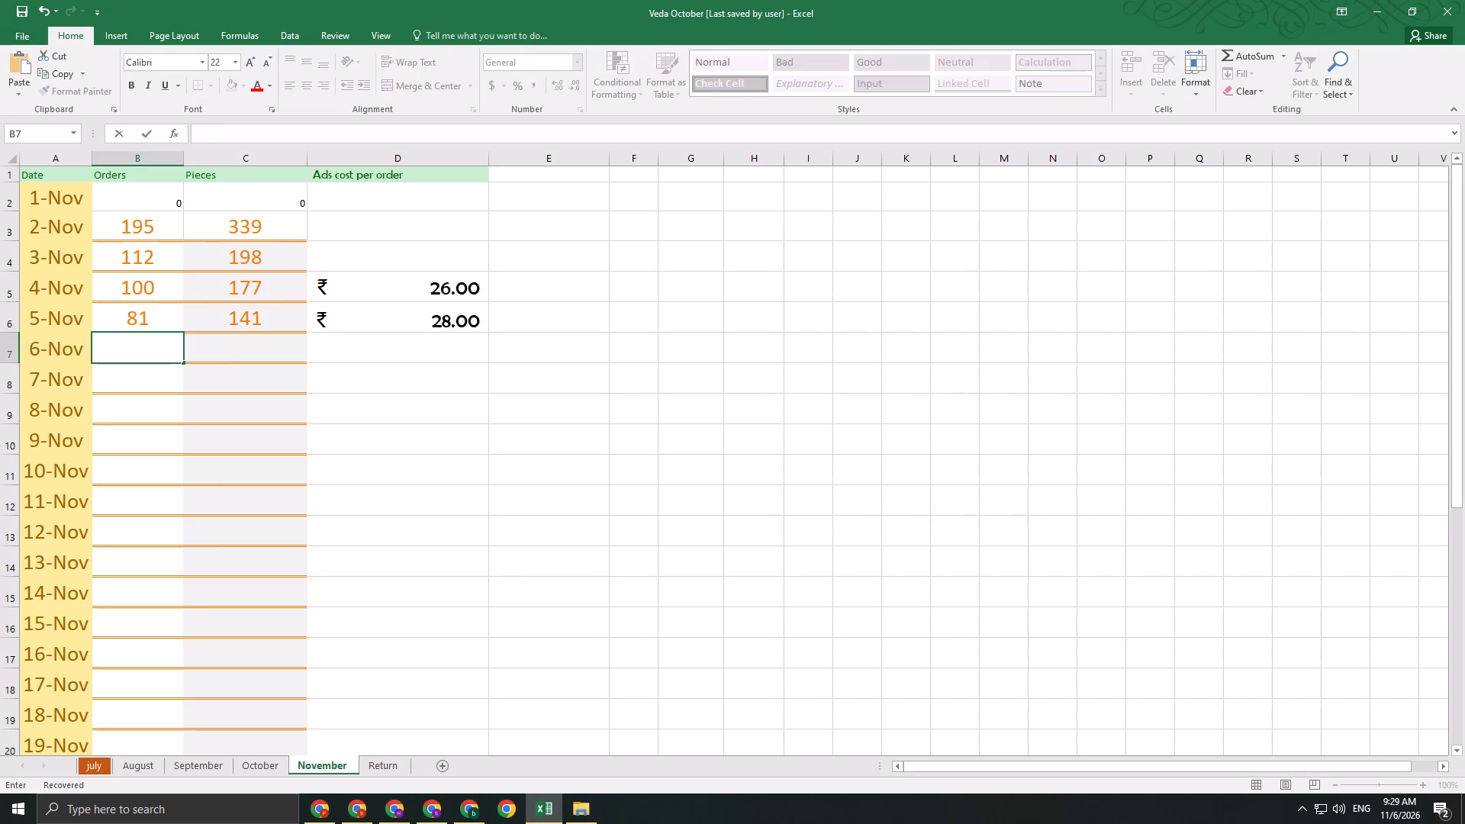
type("71")
key("Tab")
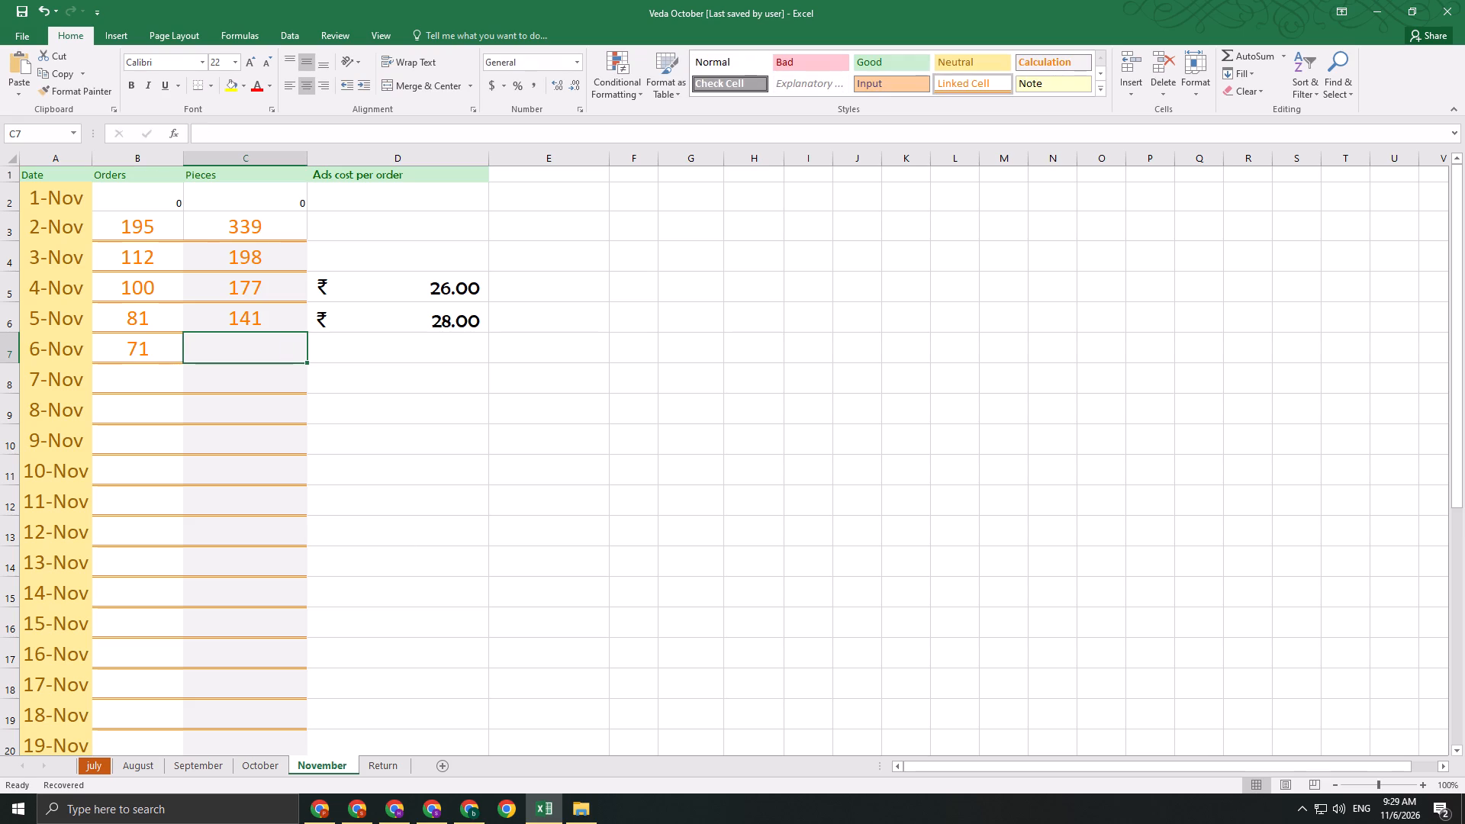
type("117")
key("Return")
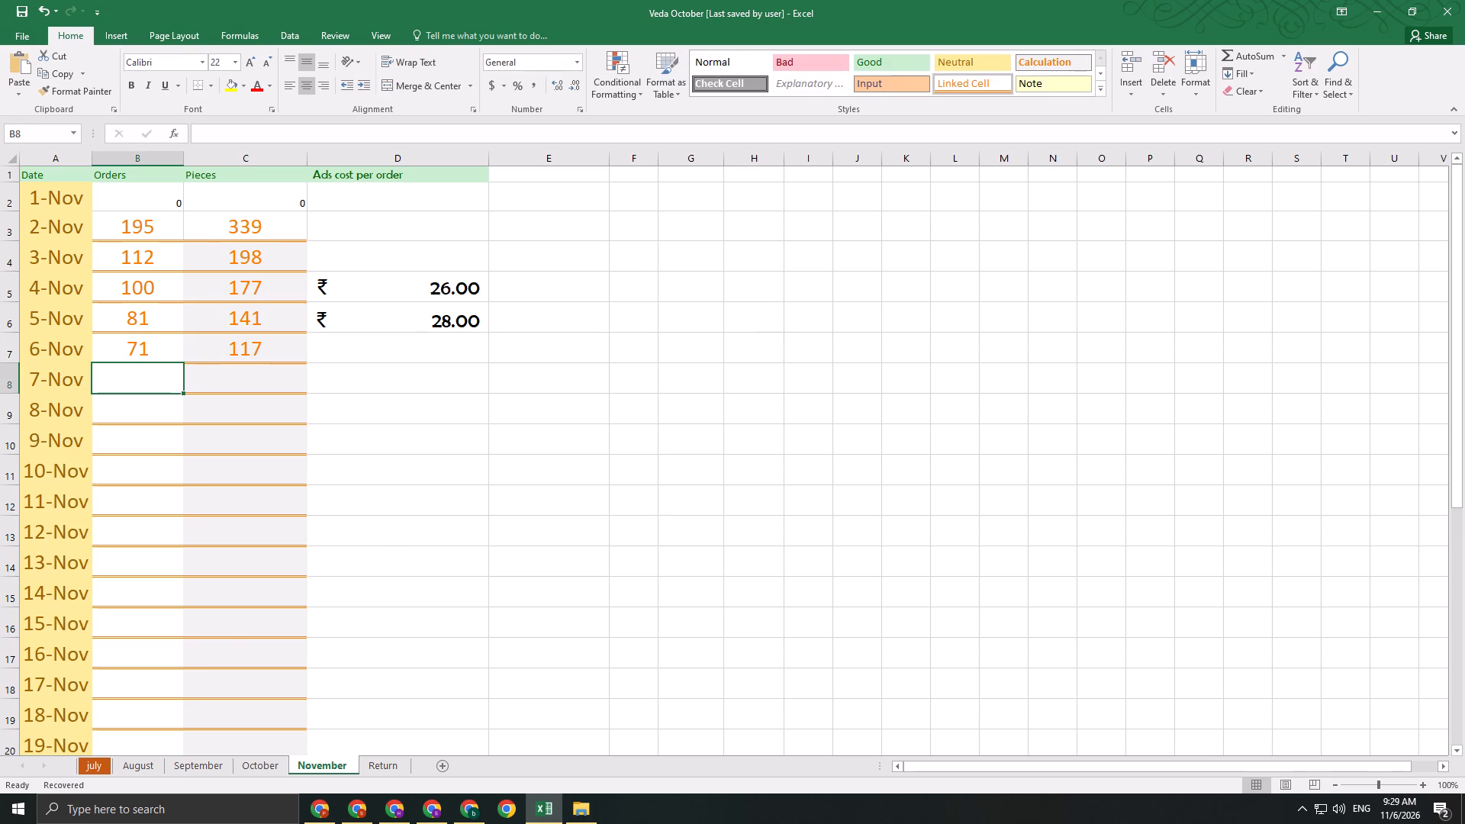
Switch to Chrome and view the BHAVY@FASHION store's advertisement overview for Yesterday on the Meesho Supplier Panel.
left_click(472, 823)
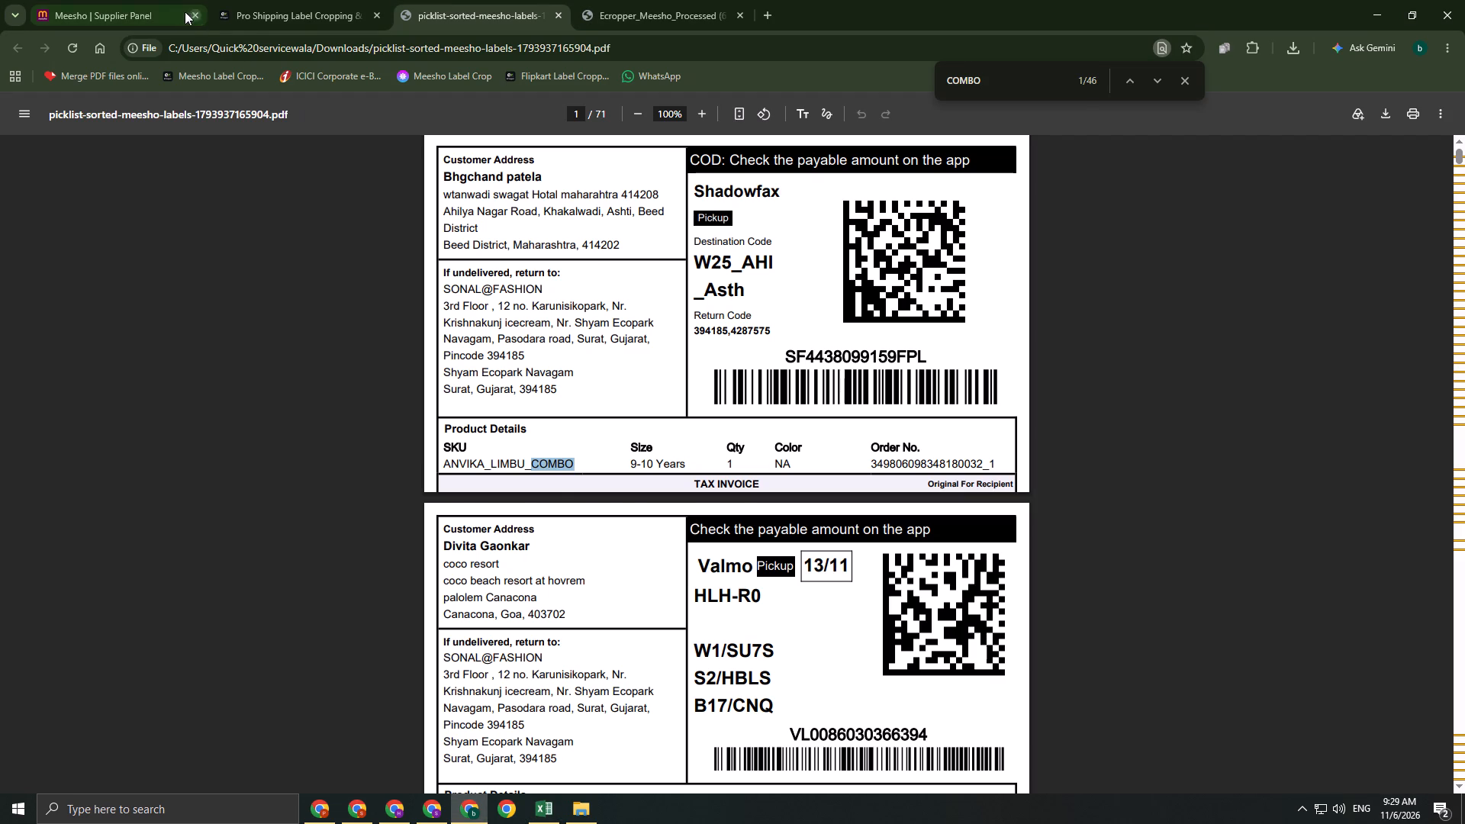
left_click(163, 6)
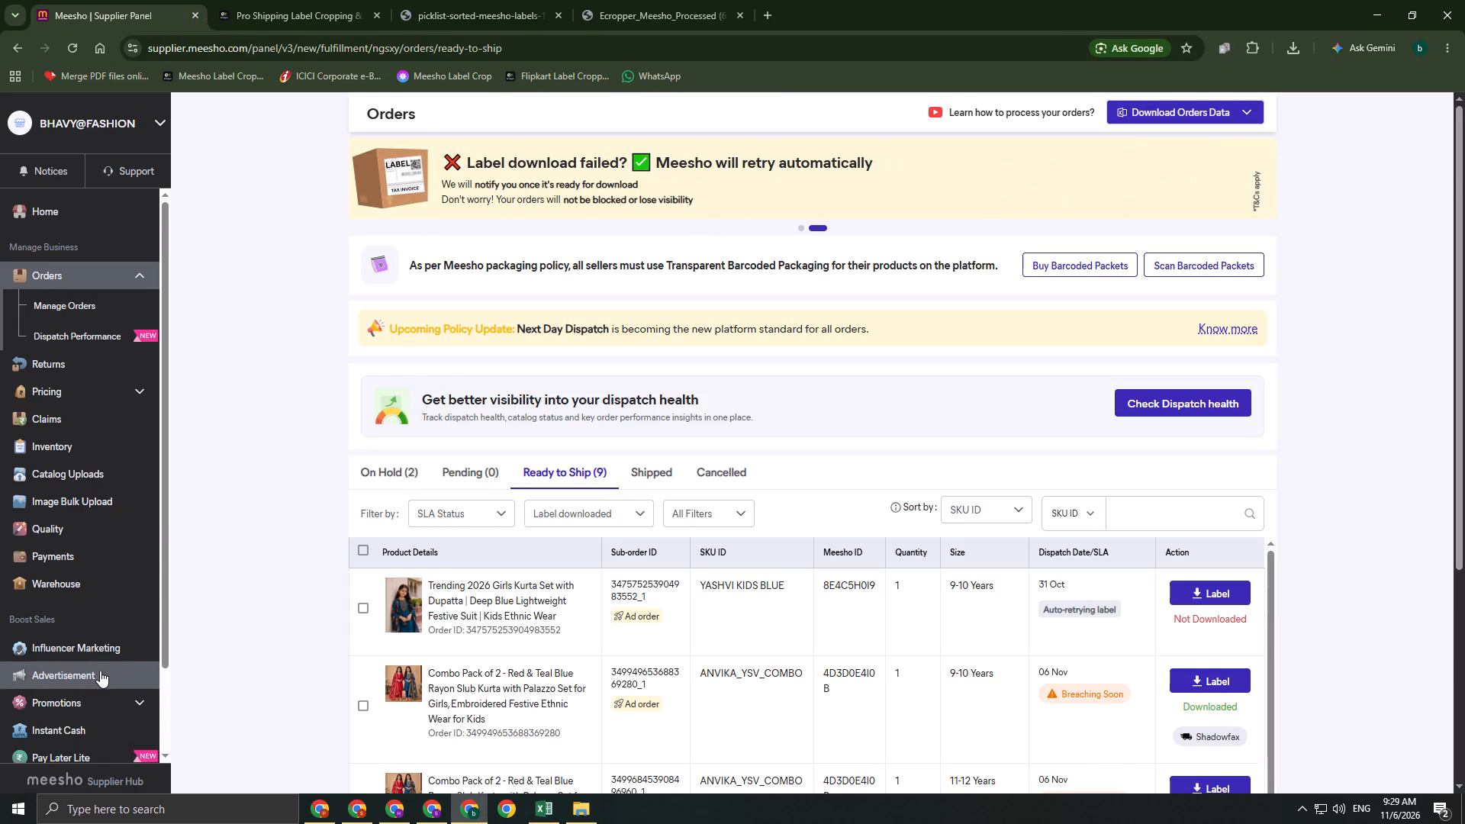
left_click(111, 677)
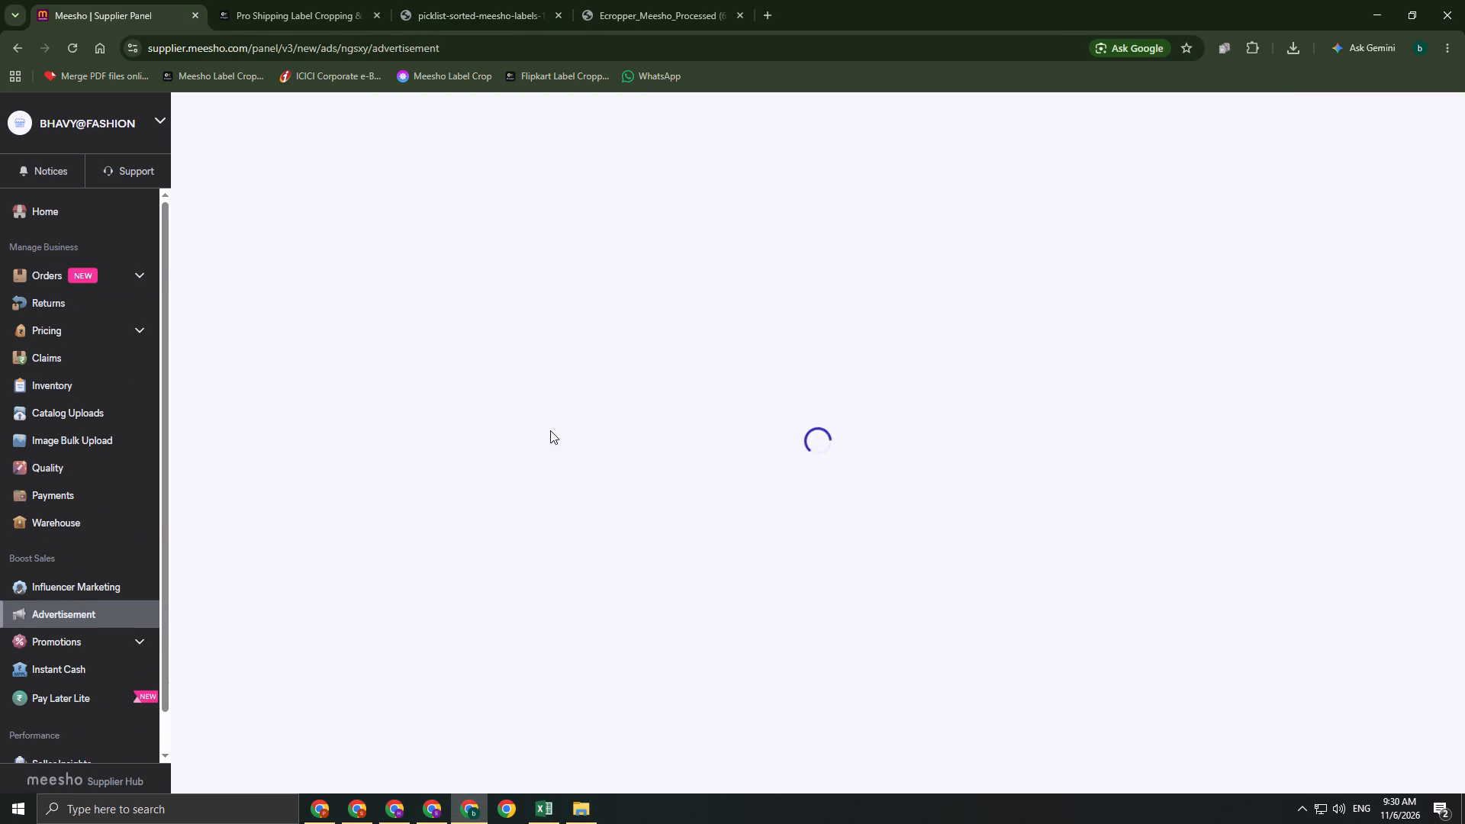
left_click(474, 390)
left_click(481, 372)
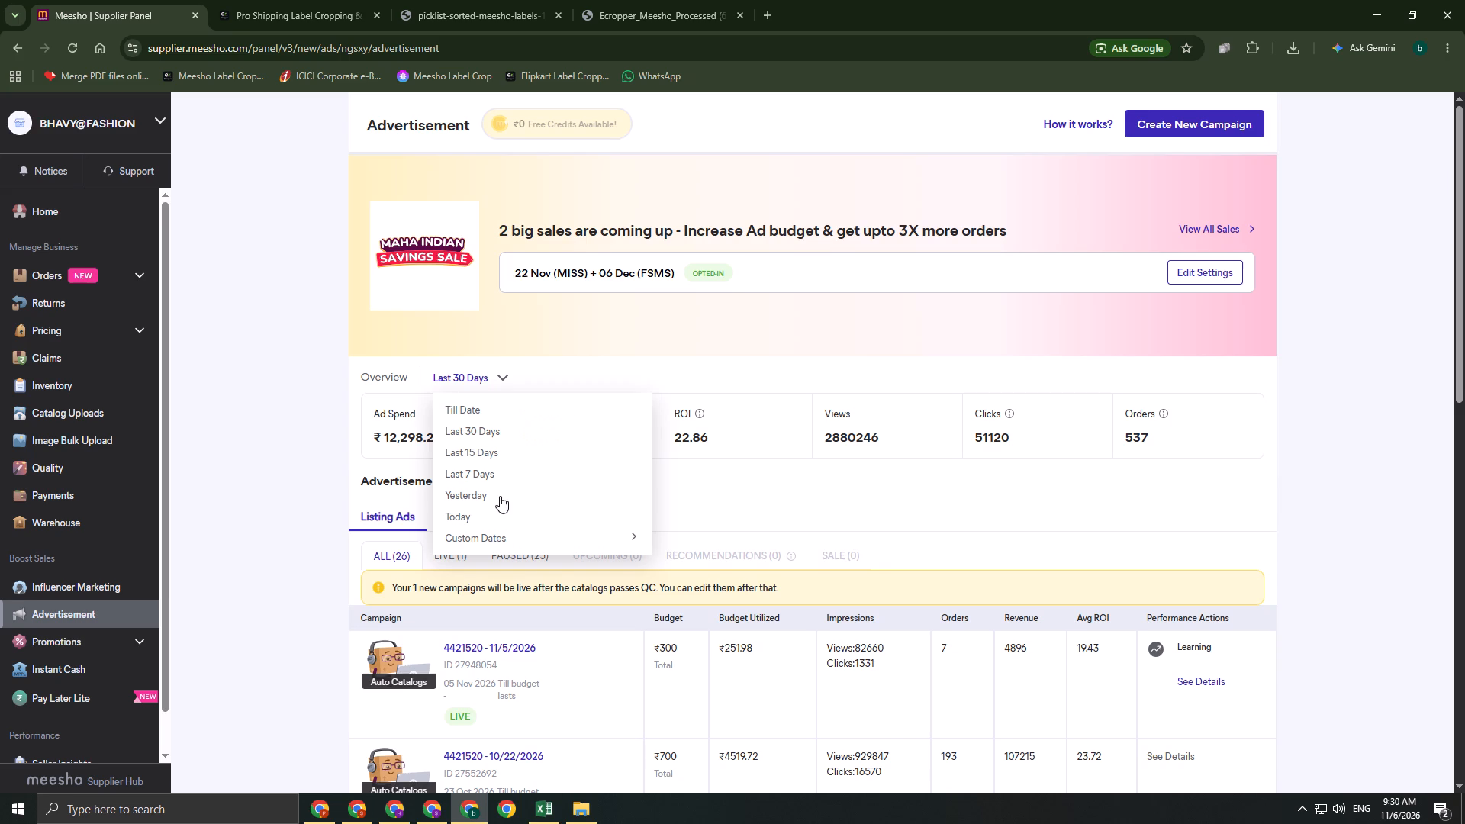
left_click(484, 498)
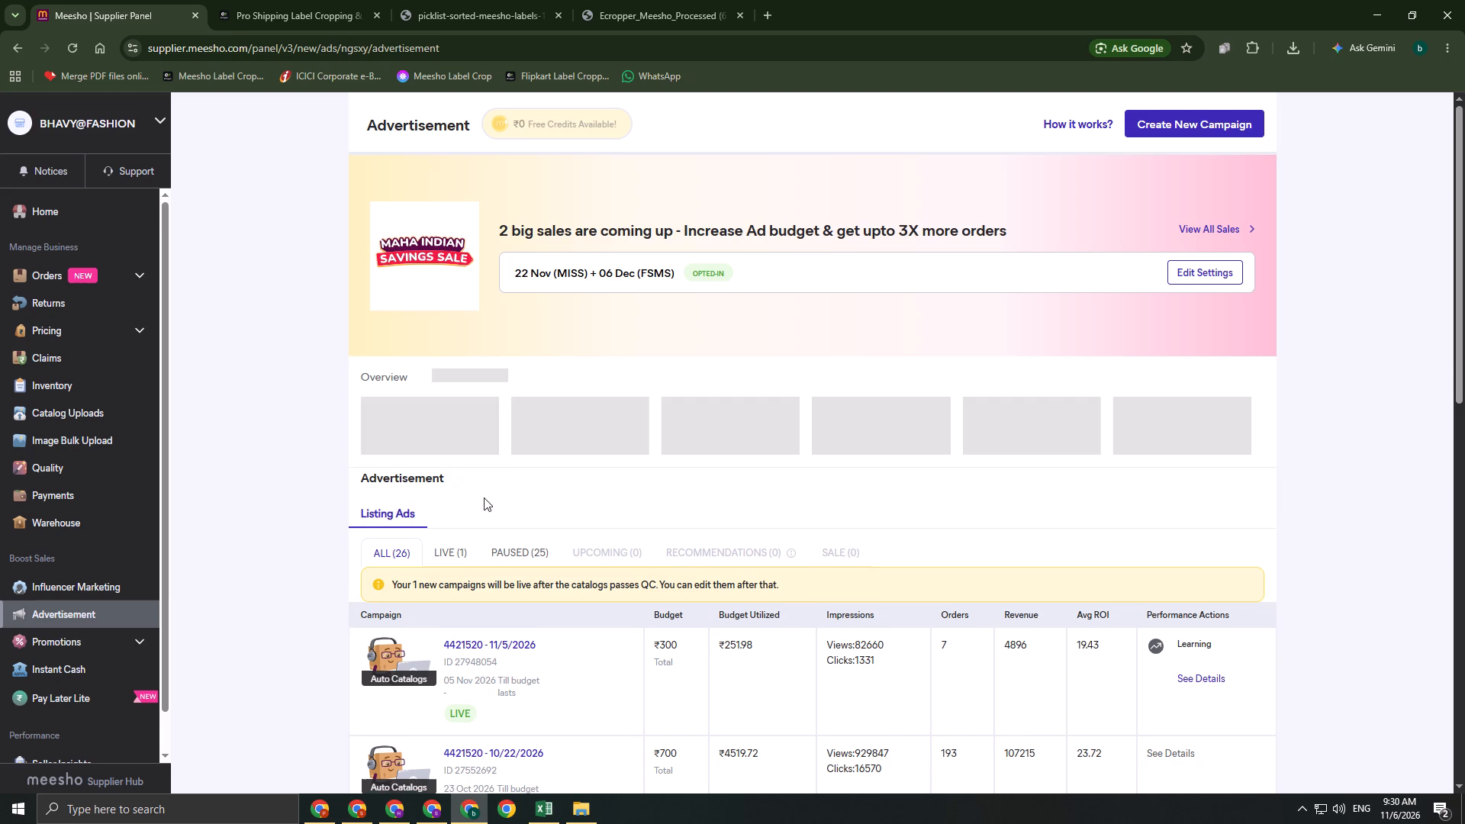
left_click(443, 381)
left_click(491, 511)
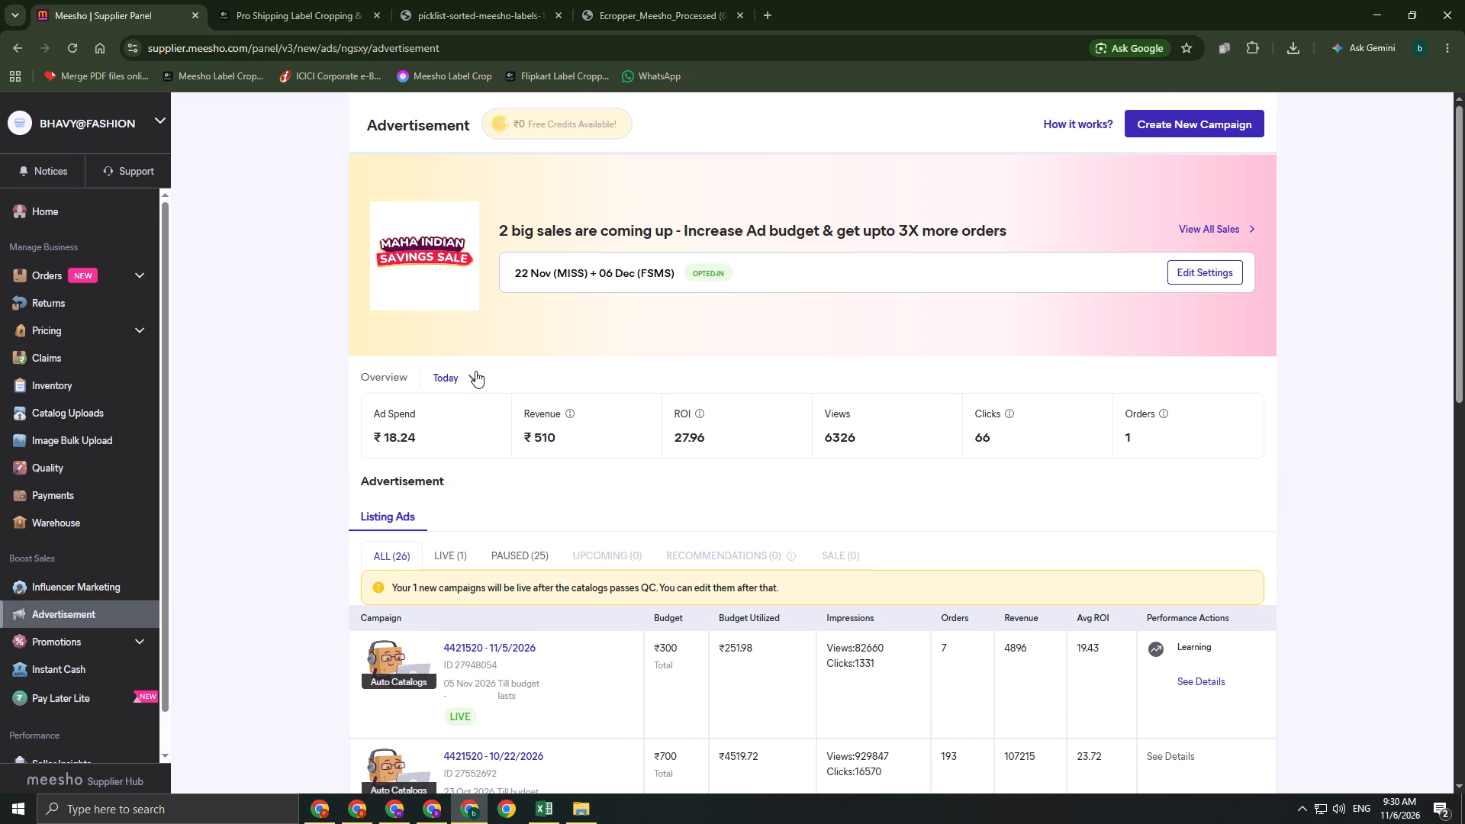
left_click(471, 370)
left_click(481, 497)
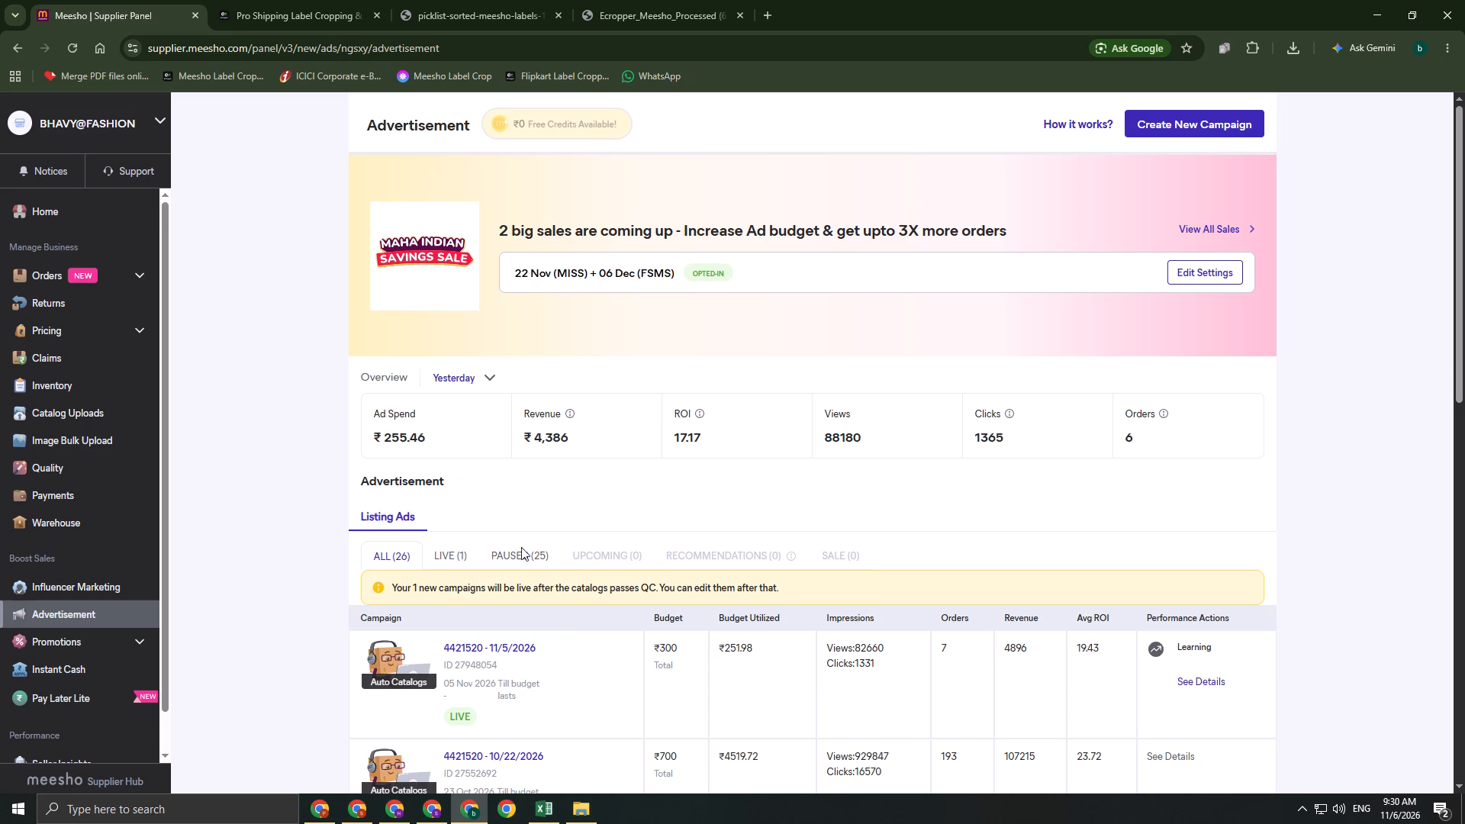
View the SHAMUAL@CREATION store's advertisement overview for Yesterday.
left_click(436, 813)
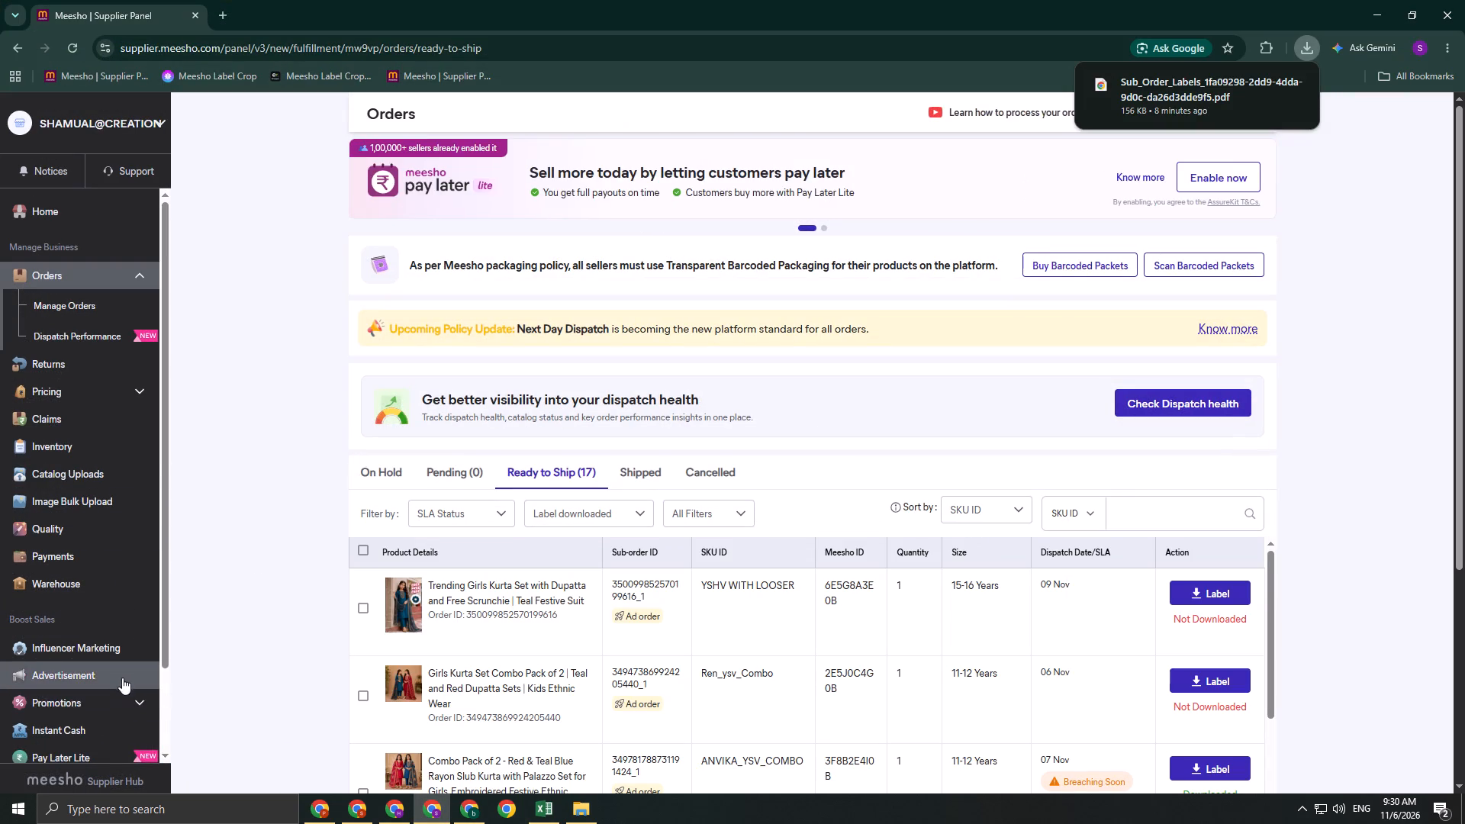
left_click(122, 674)
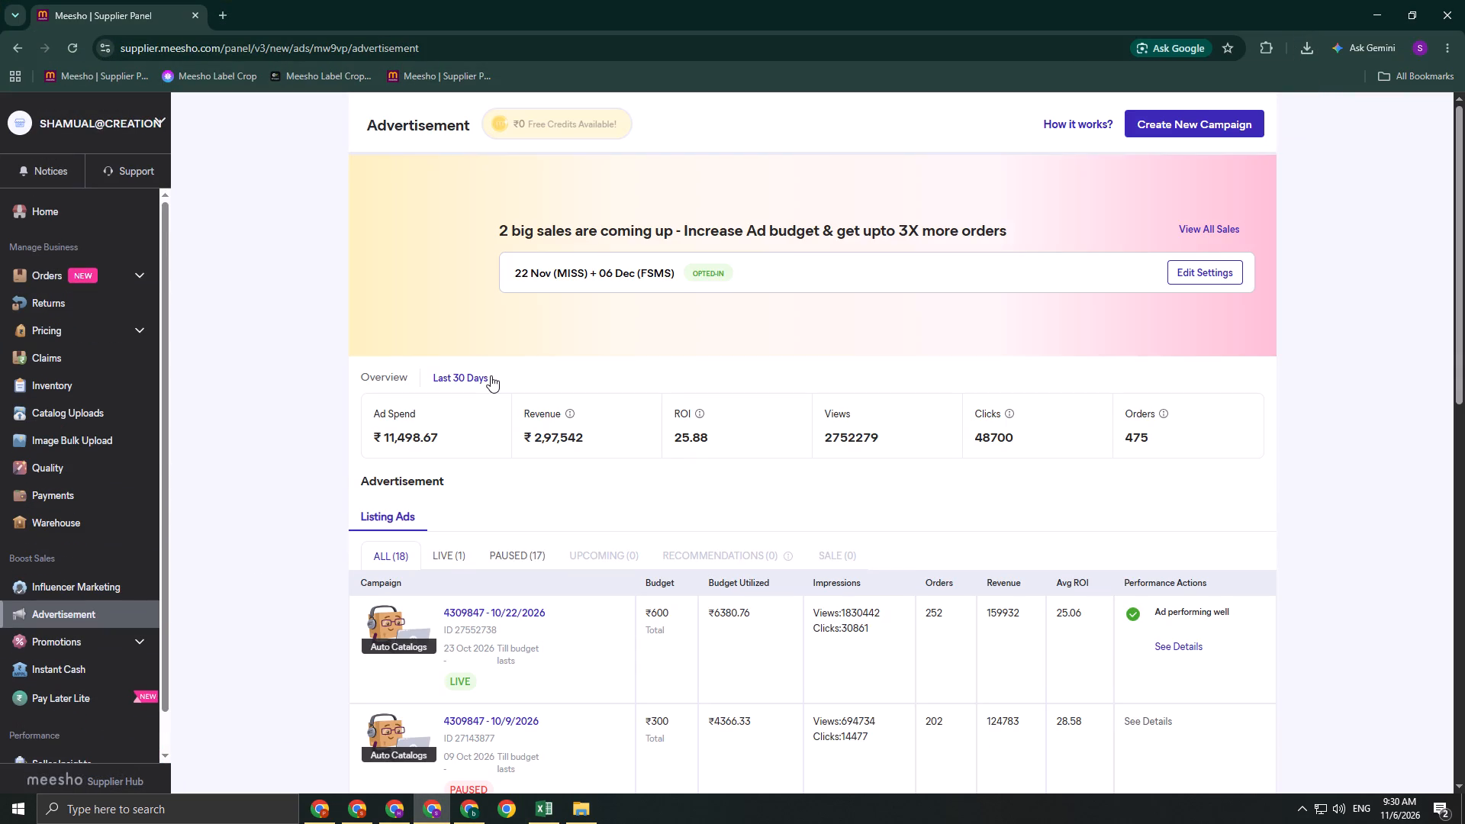
left_click(491, 375)
left_click(448, 495)
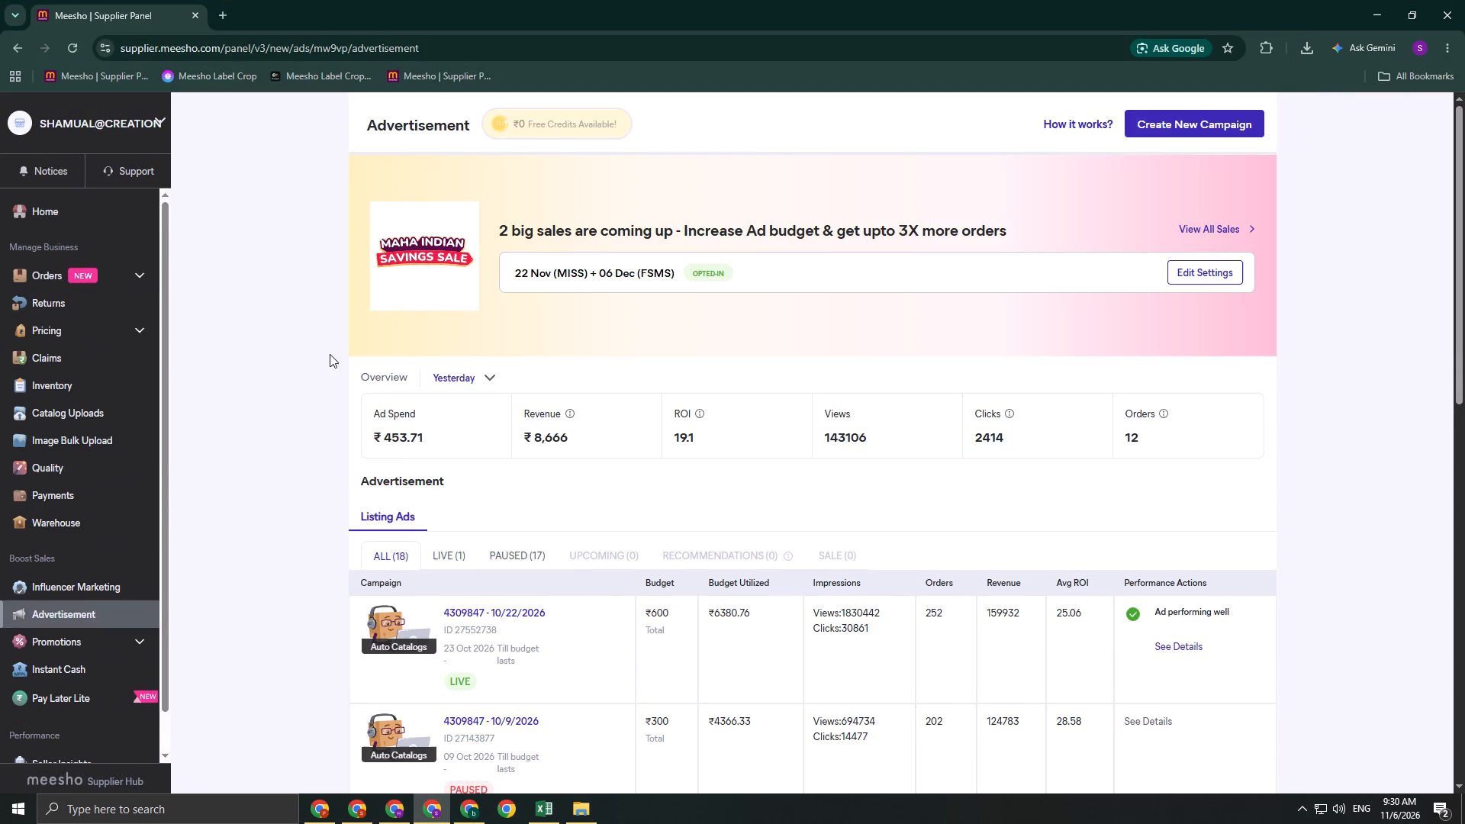
View the HET@FASHION store's advertisement overview for Yesterday.
left_click(394, 823)
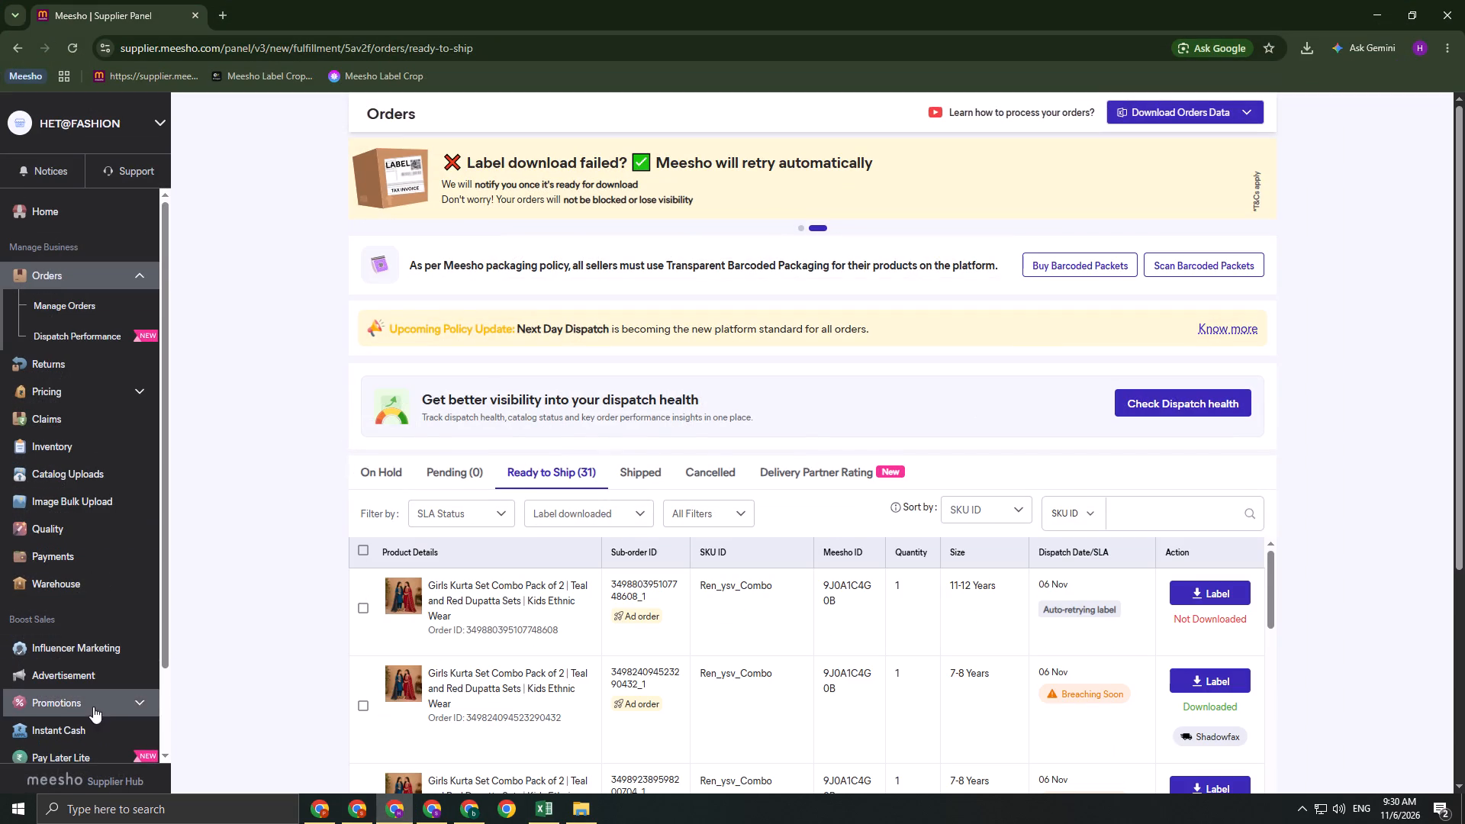
left_click(92, 679)
left_click(458, 374)
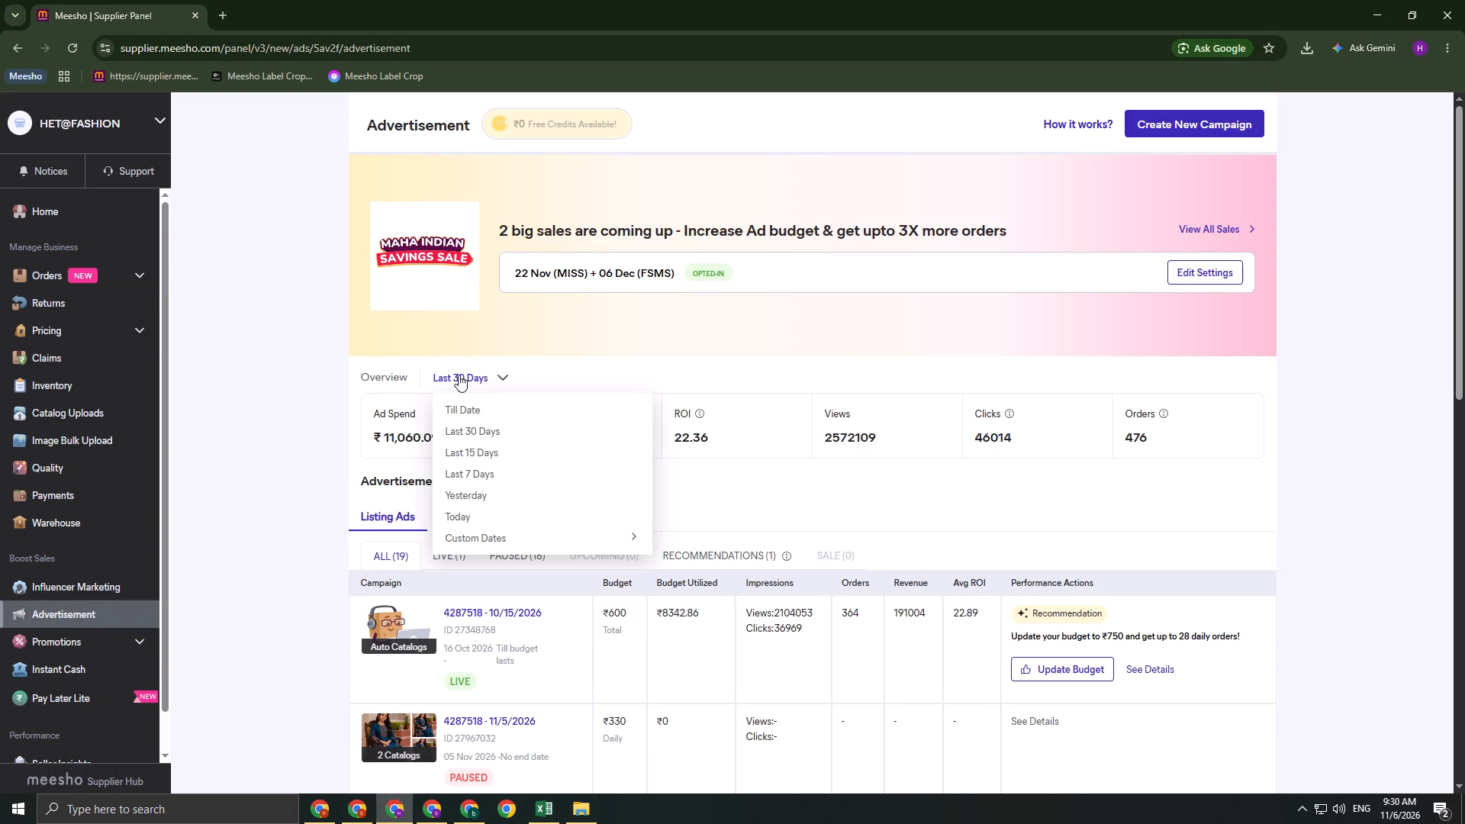
left_click(479, 495)
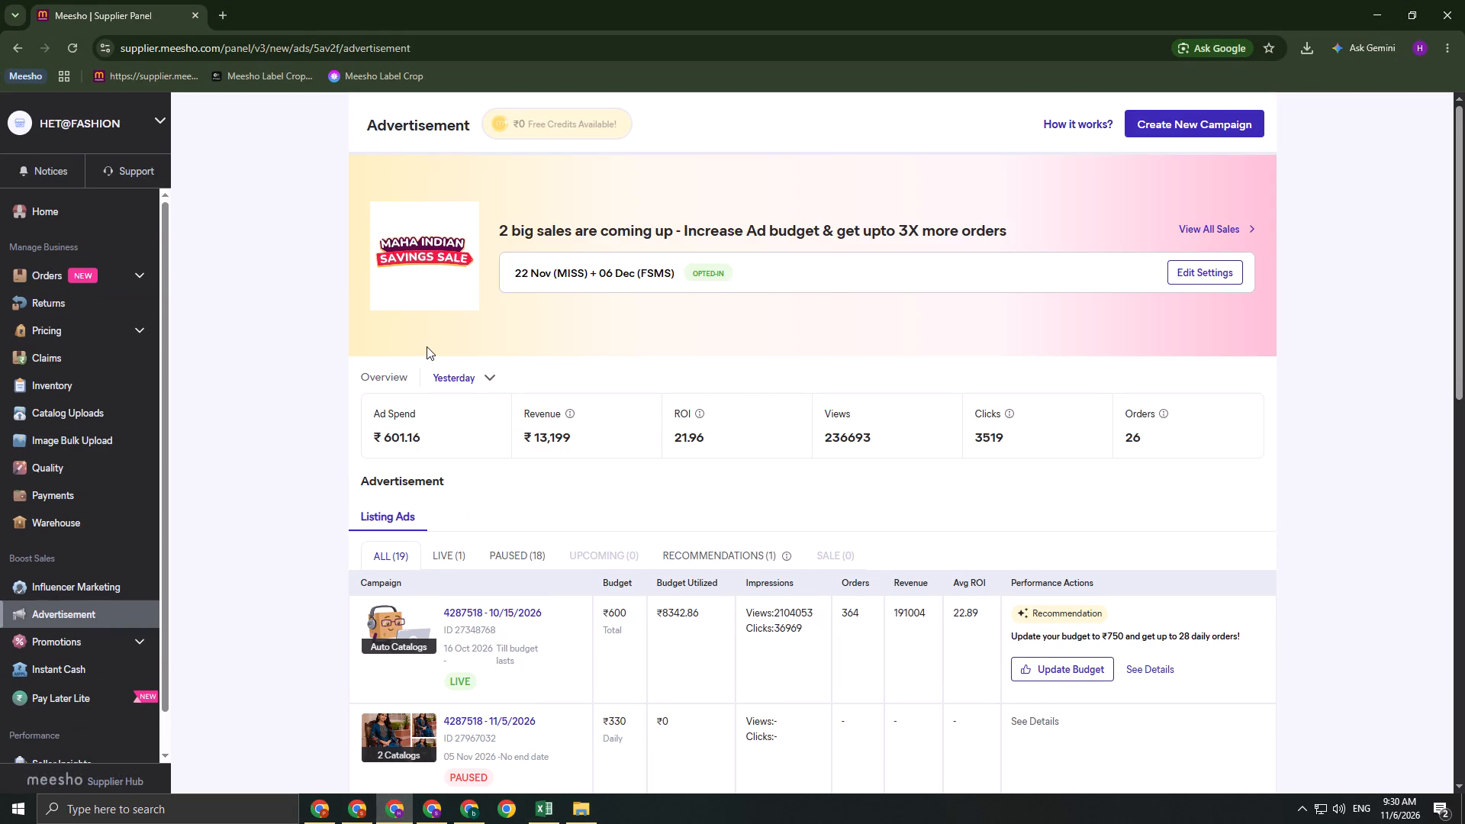
View the SONAL@FASHION store's advertisement overview for Yesterday.
left_click(367, 823)
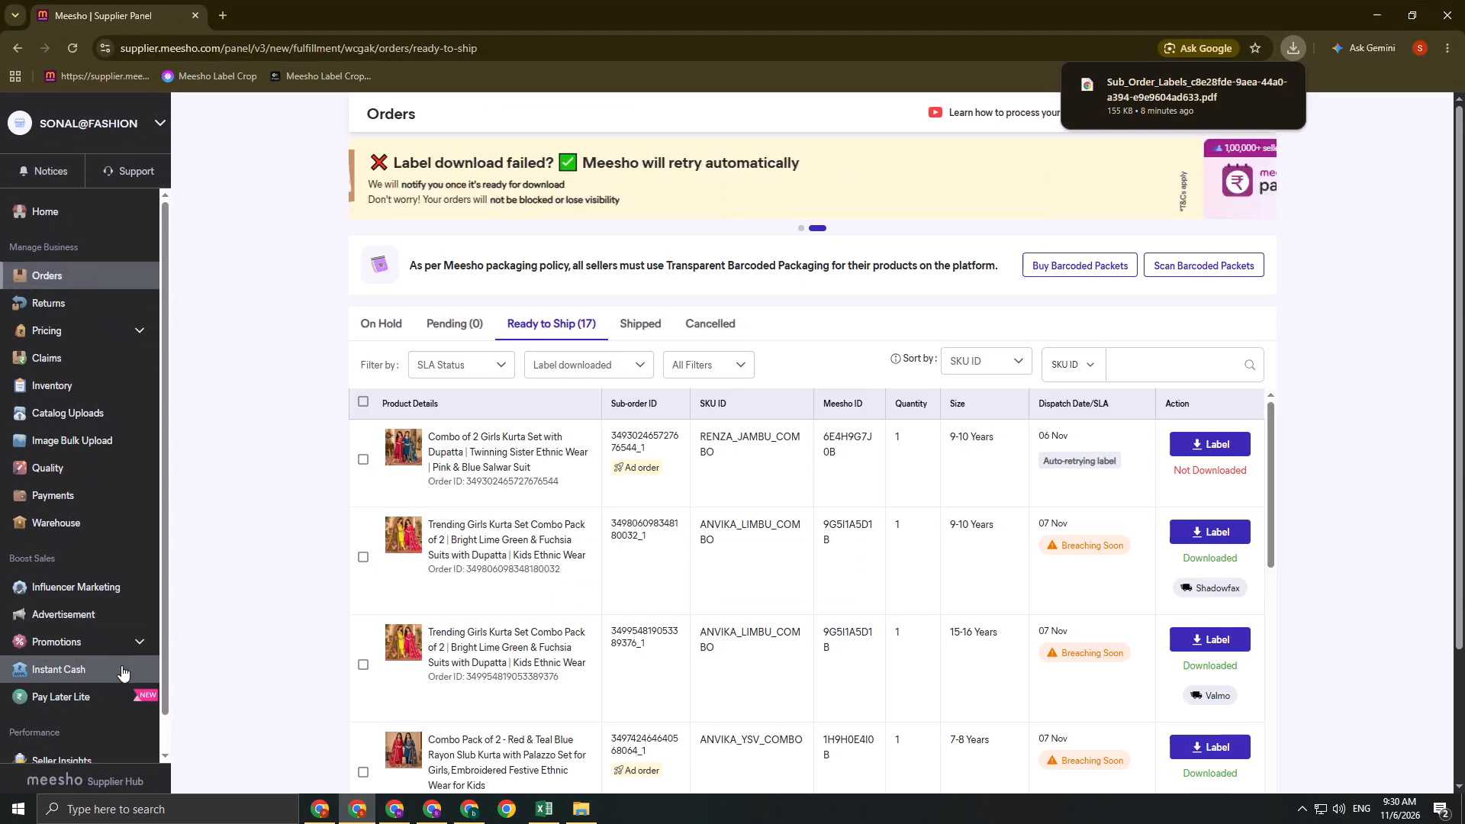
left_click(119, 611)
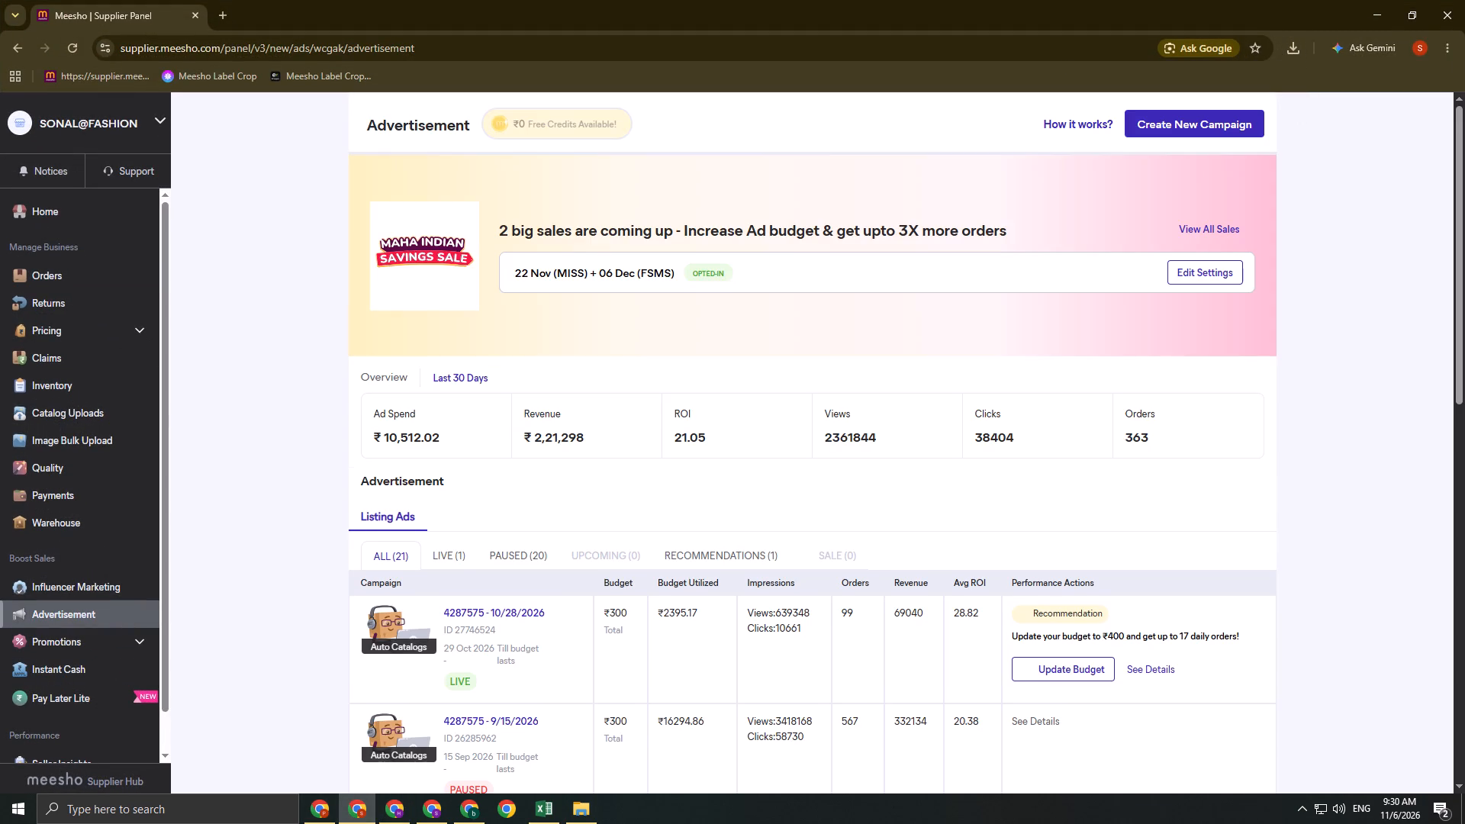
left_click(482, 376)
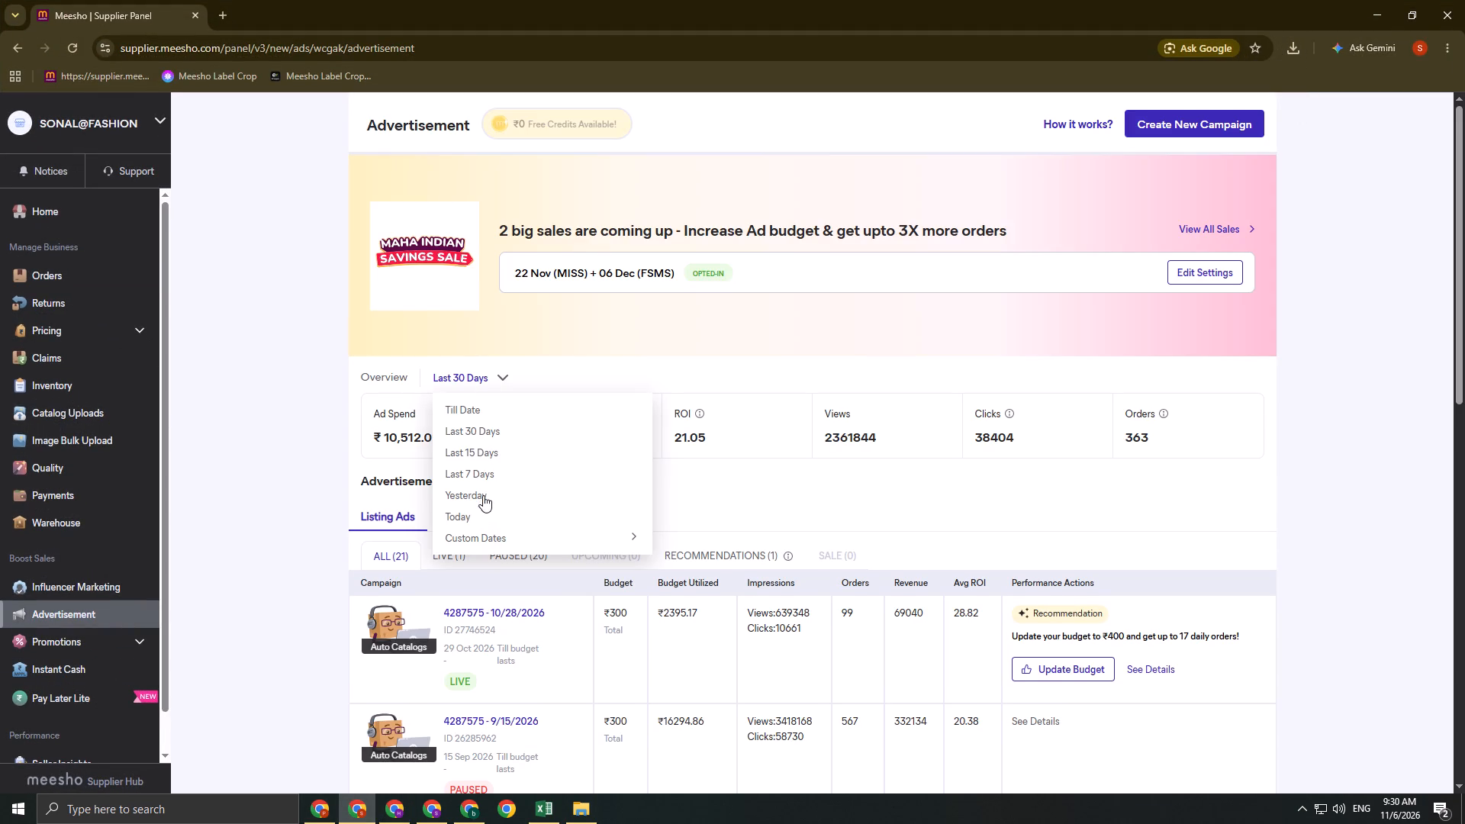
left_click(483, 492)
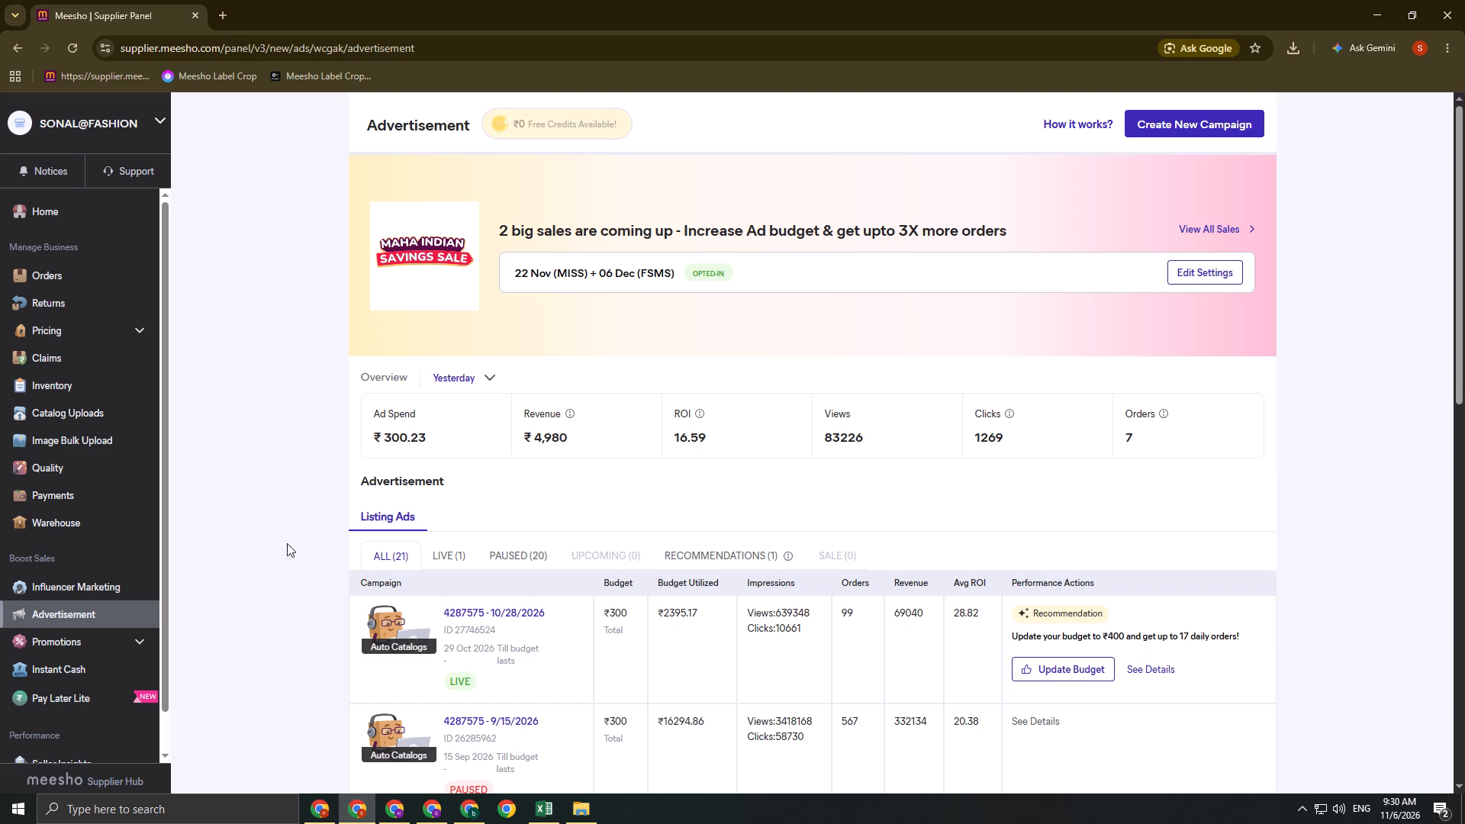
View the PUJA@CREATION store's advertisement overview for Yesterday.
left_click(318, 808)
left_click(118, 670)
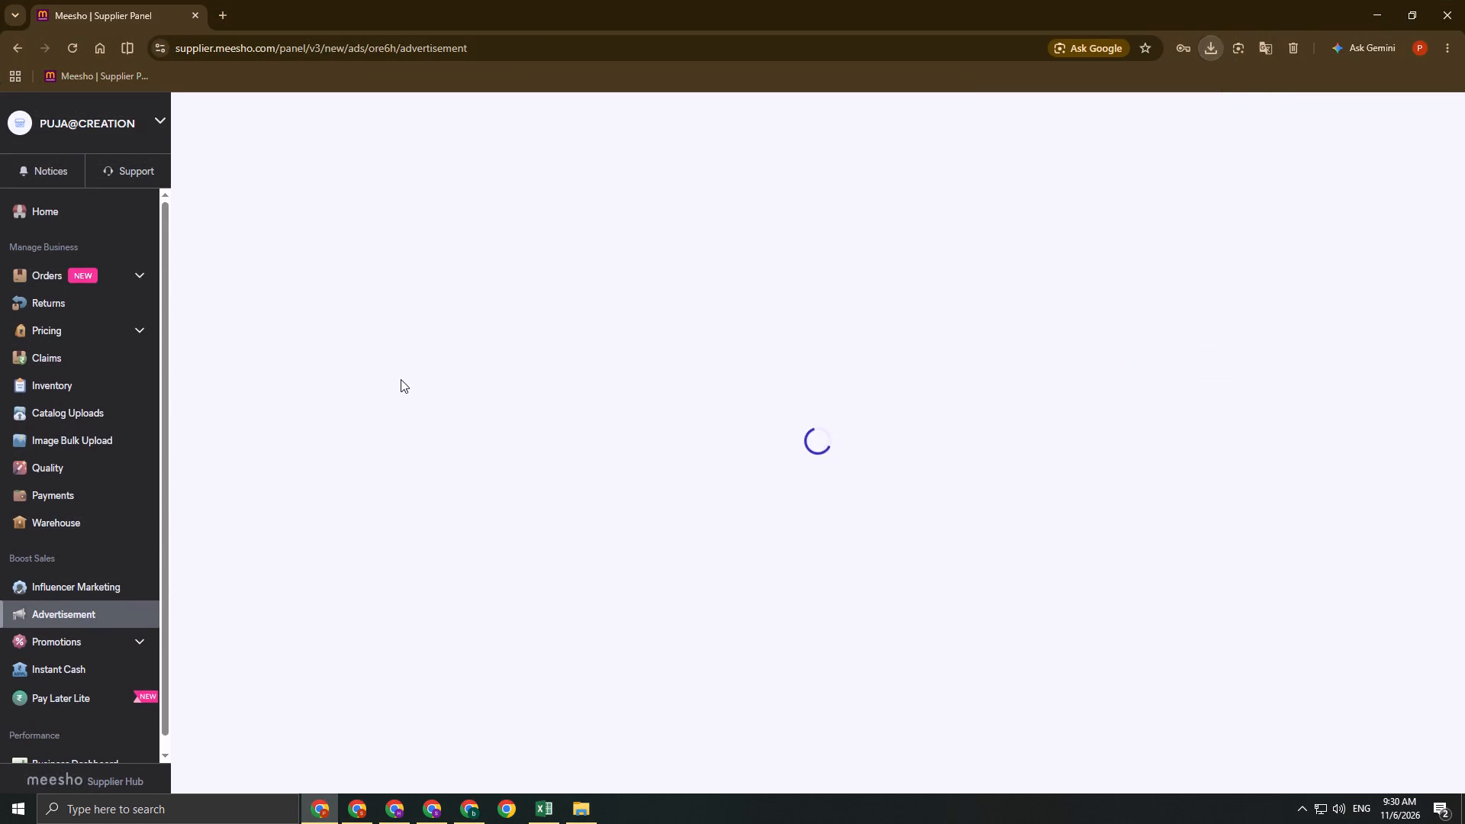
left_click(465, 378)
left_click(472, 501)
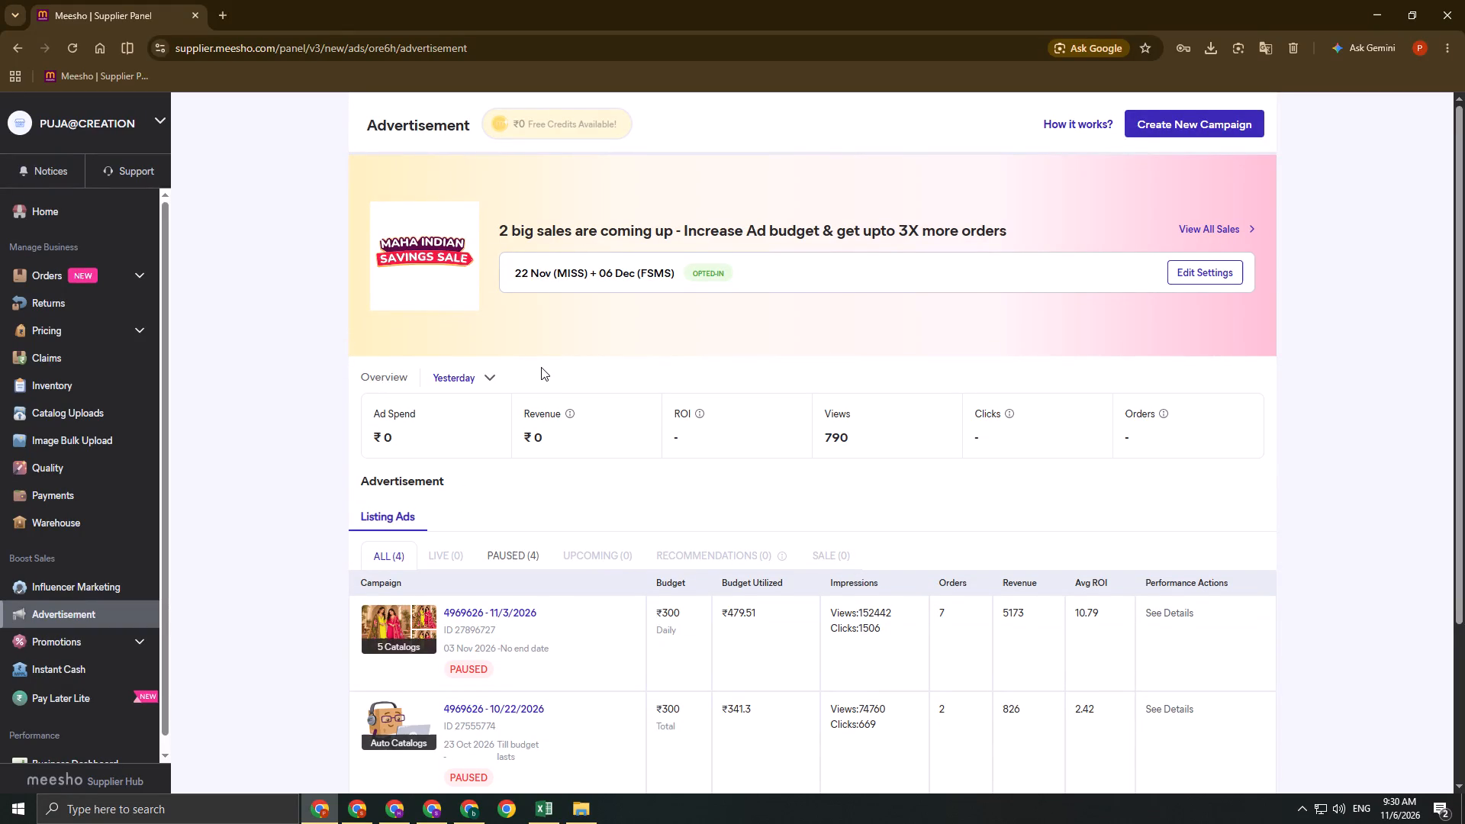
Go back through the SONAL, HET, SHAMUAL and BHAVY store windows to compare yesterday's ad spend and orders.
left_click(365, 819)
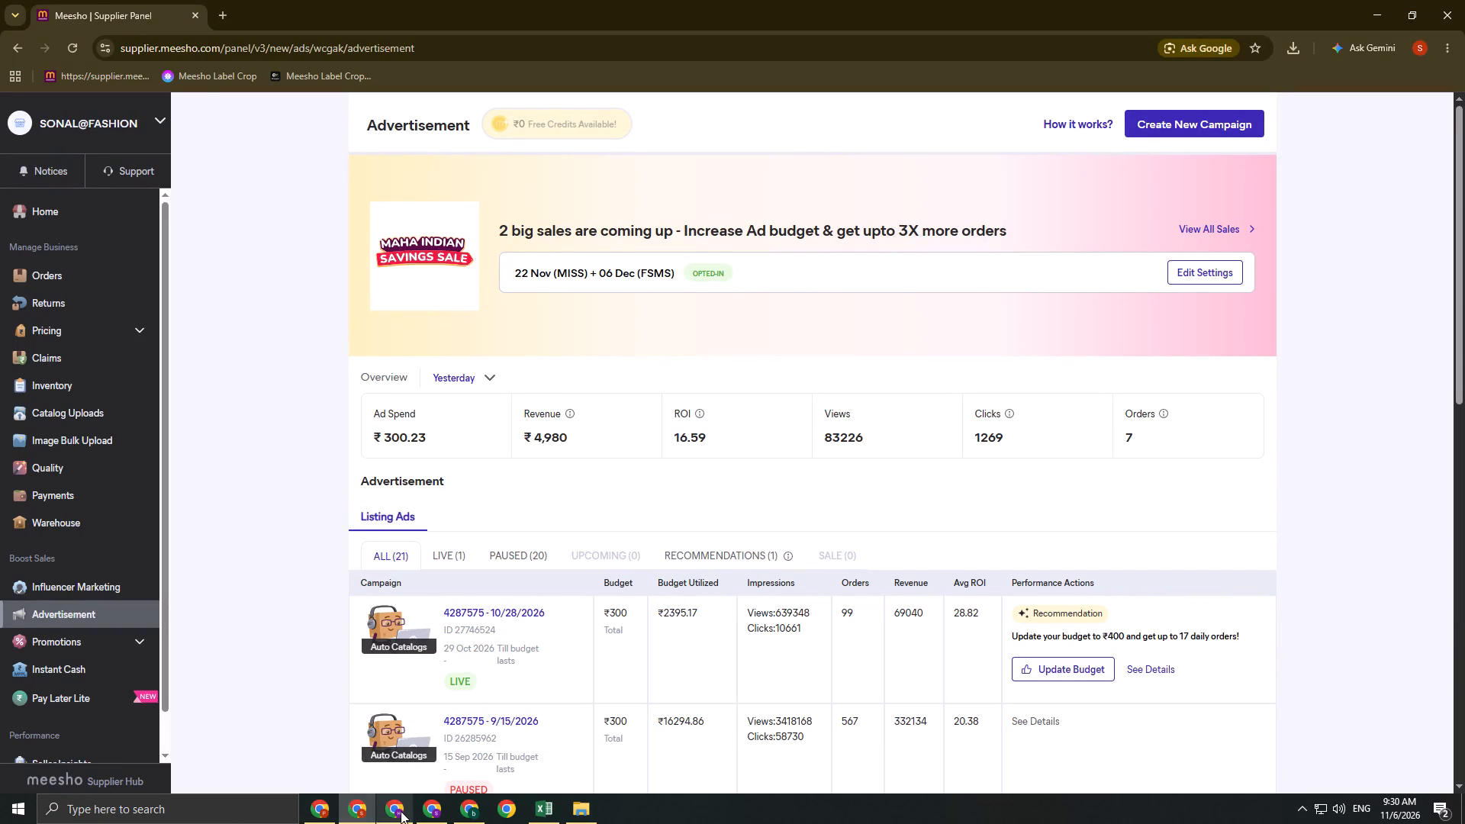
left_click(401, 811)
left_click(427, 809)
left_click(457, 809)
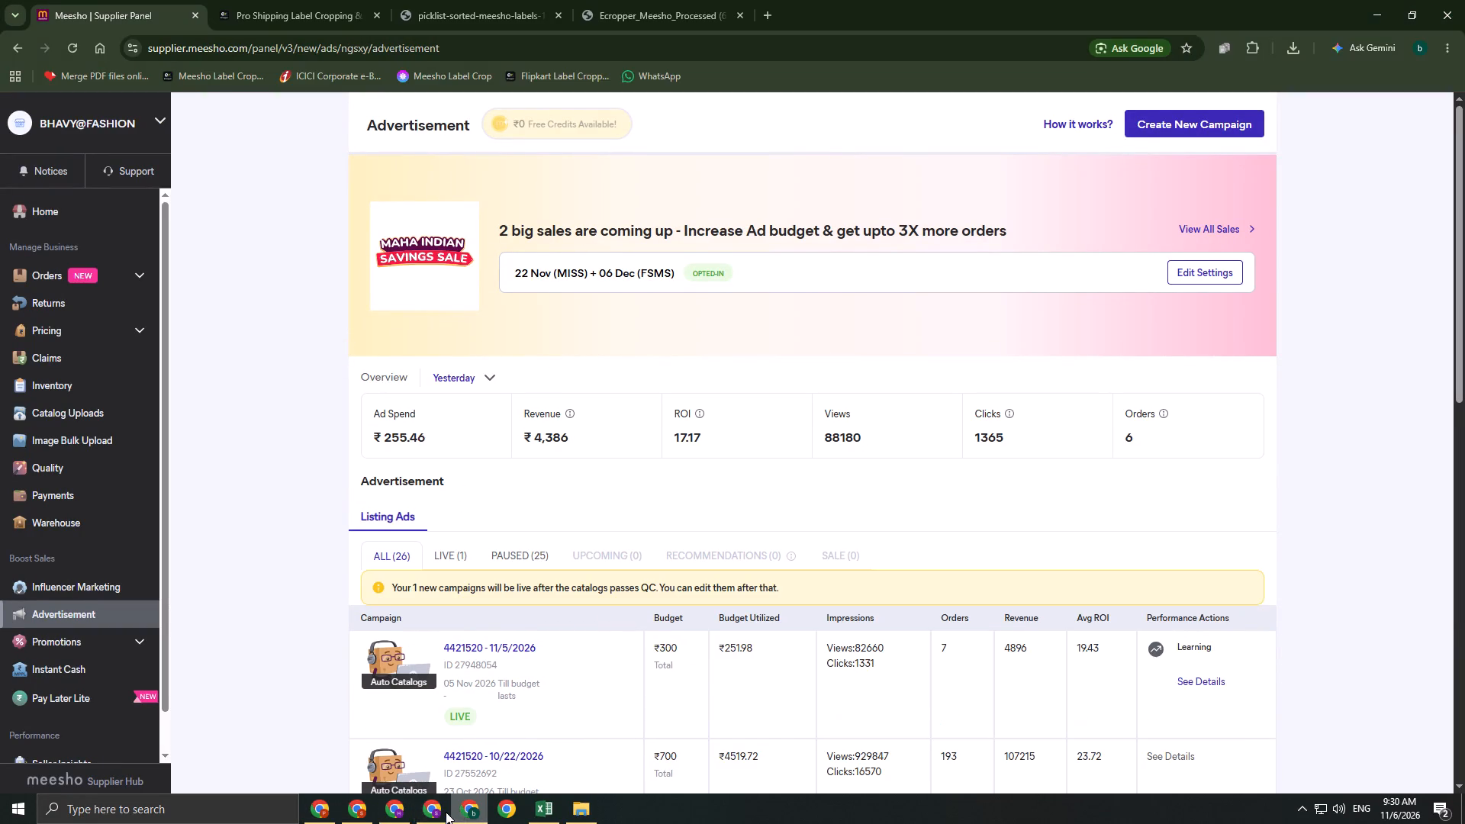
left_click(436, 812)
left_click(459, 812)
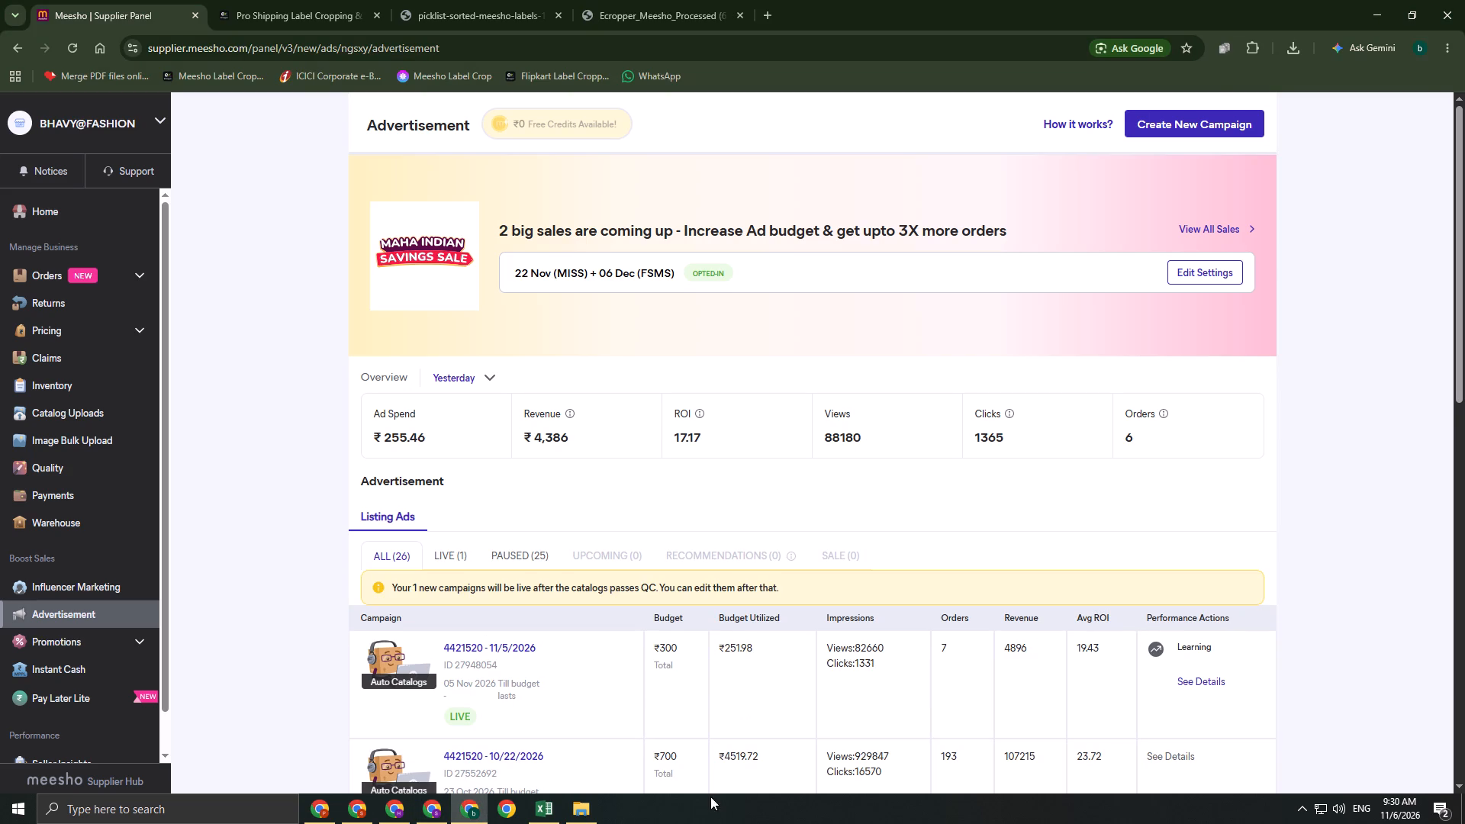
Switch to Excel and enter 26 as the 6-Nov ads cost per order on the November sheet.
left_click(549, 817)
left_click(430, 352)
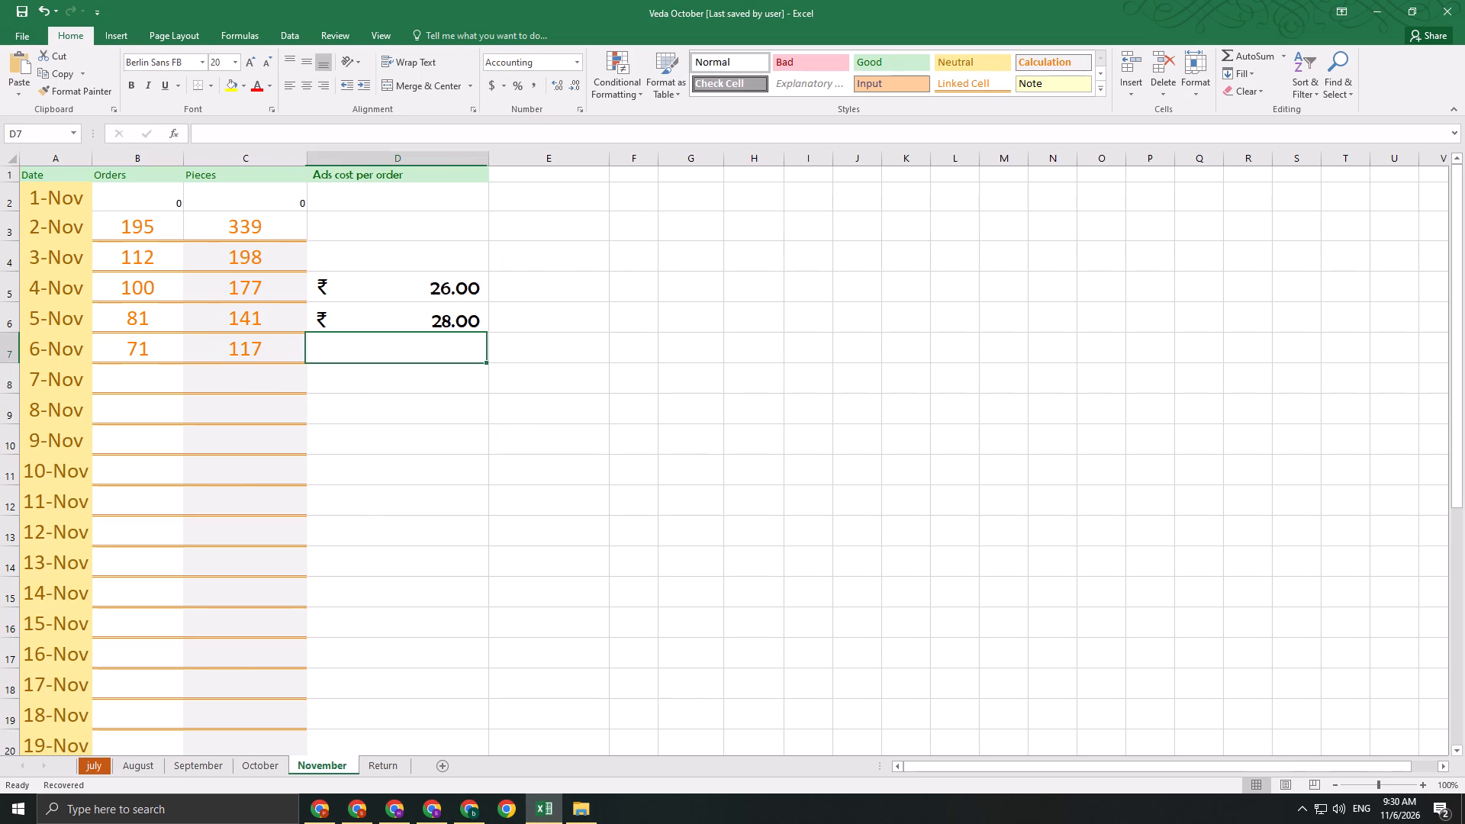
type("26")
key("Return")
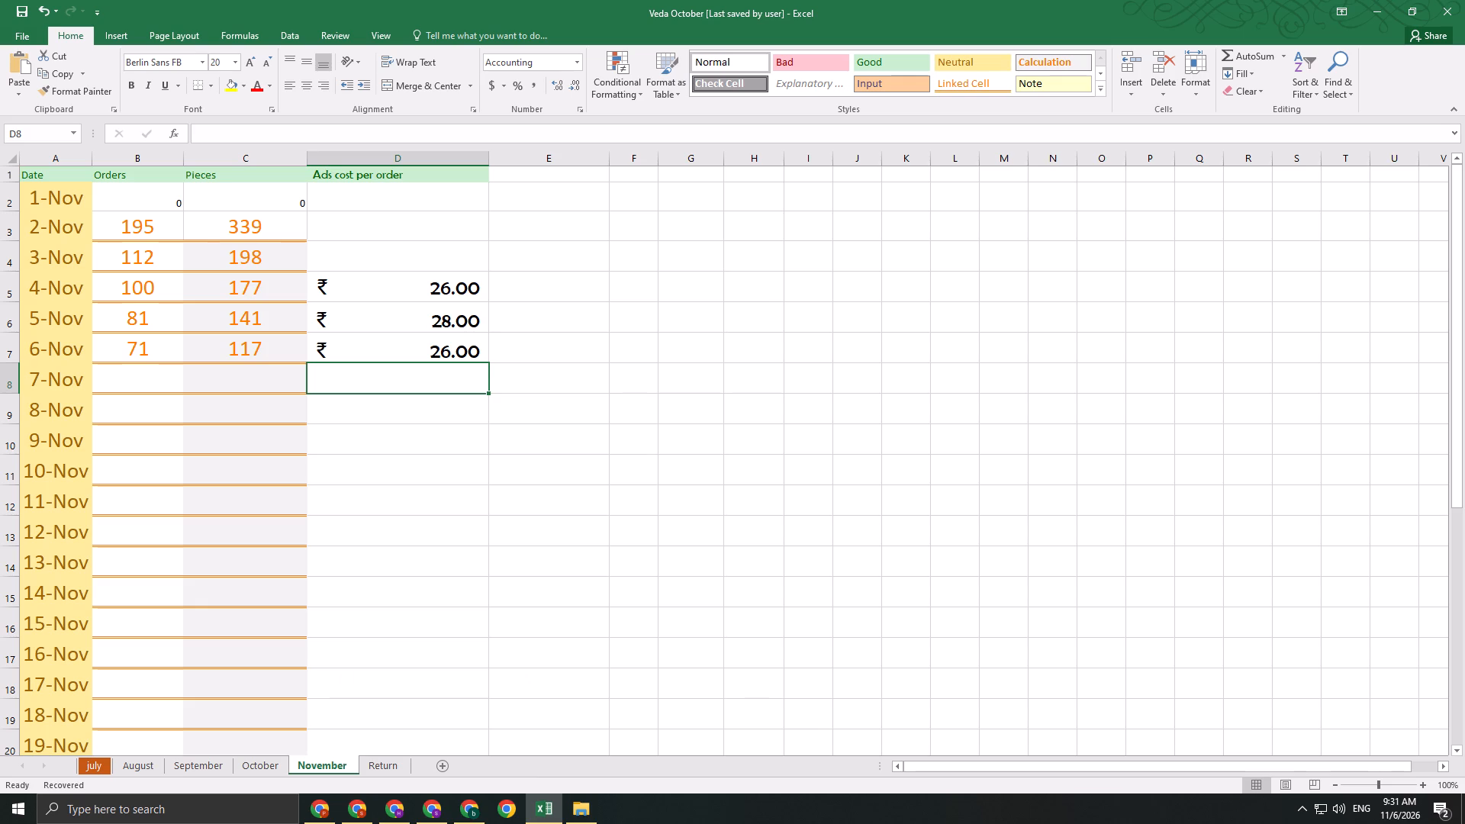
Save the Veda October workbook and close it.
key("ctrl+s")
key("ctrl+s")
key("ctrl+s")
left_click(1461, 0)
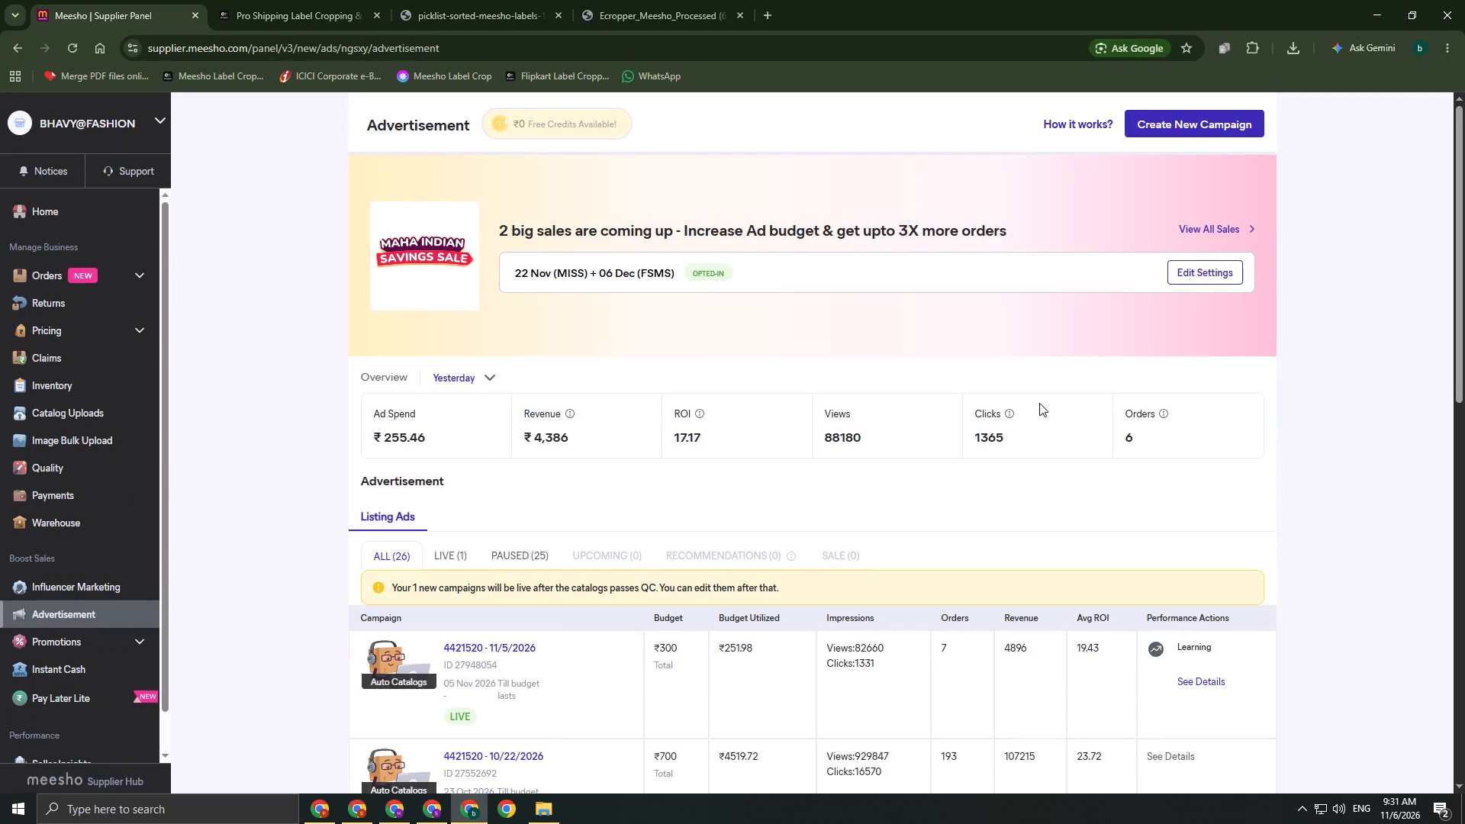